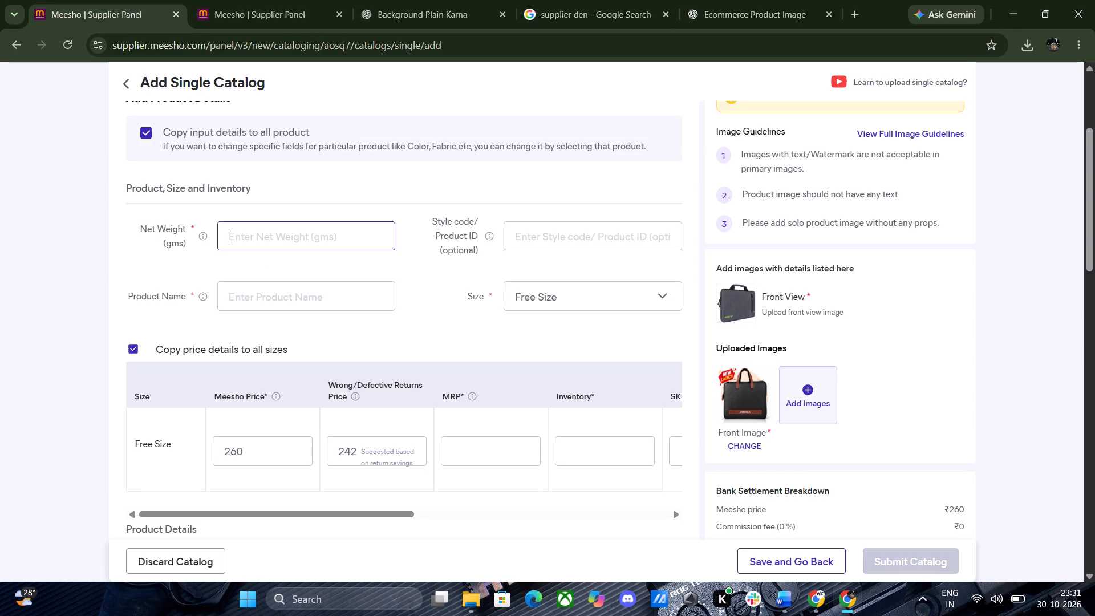
pyautogui.click(265, 291)
pyautogui.rightClick(265, 291)
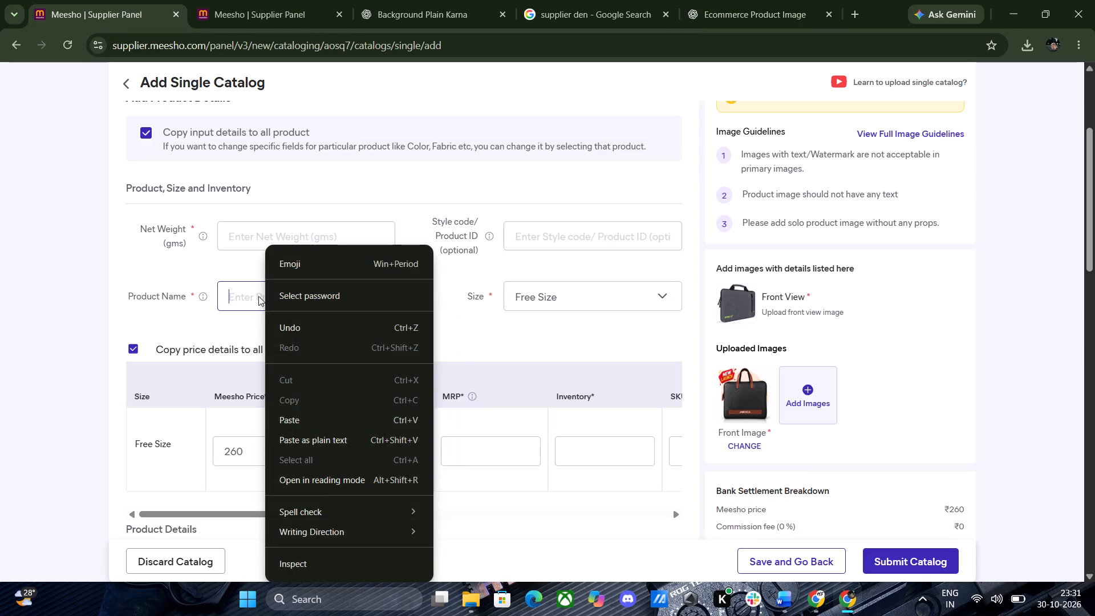
pyautogui.click(238, 291)
pyautogui.rightClick(238, 291)
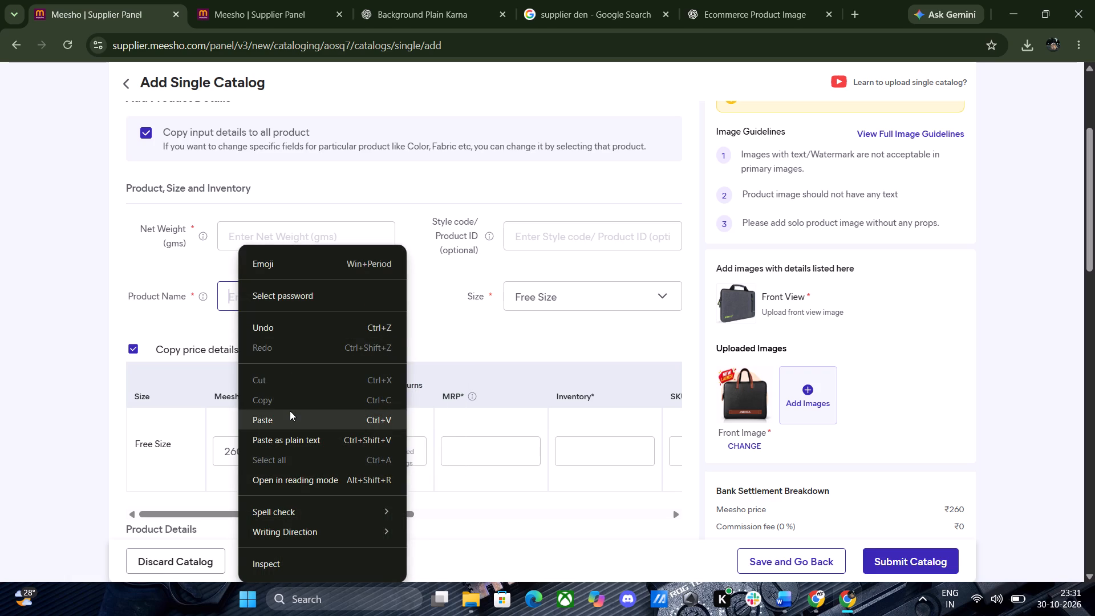
pyautogui.click(290, 411)
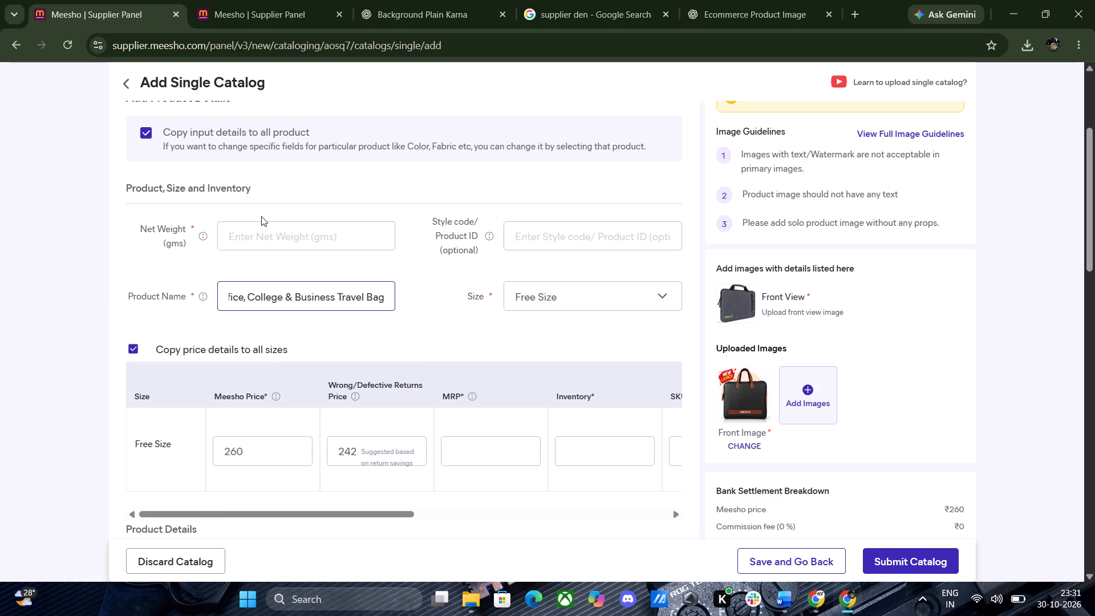
# Set the product's net weight to 305 grams.
pyautogui.click(265, 241)
pyautogui.click(274, 240)
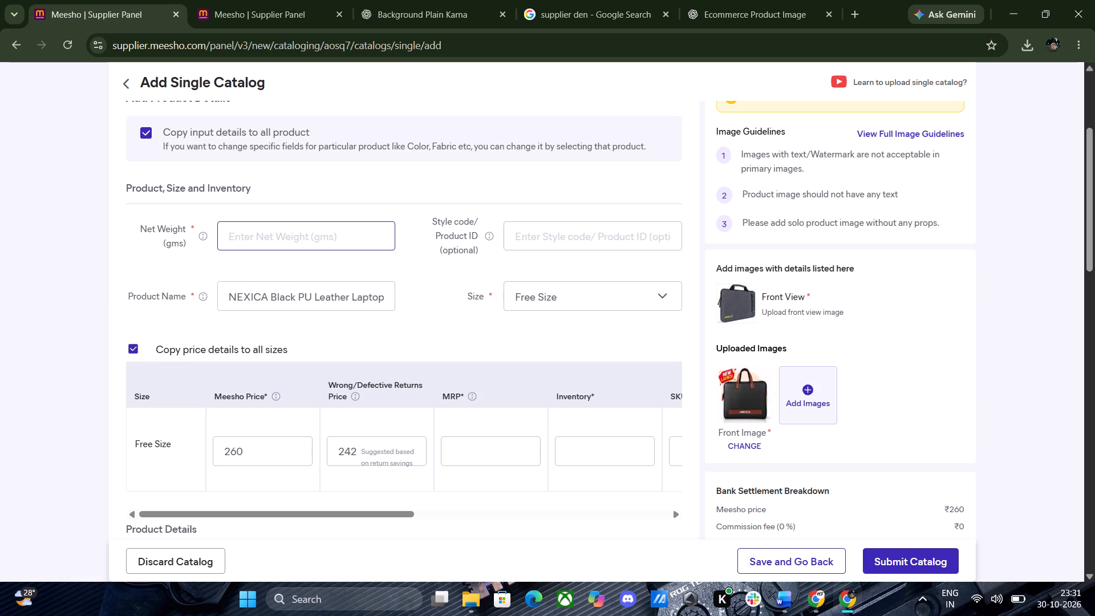
pyautogui.press('3')
pyautogui.press('1')
pyautogui.press('0')
pyautogui.press('BackSpace')
pyautogui.press('BackSpace')
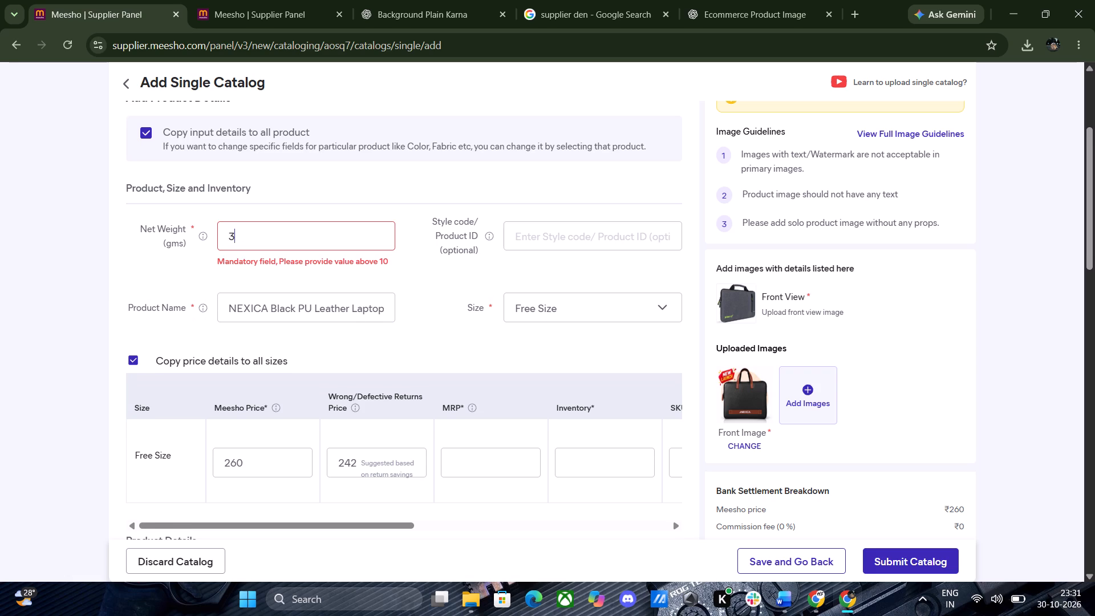
pyautogui.write('05')
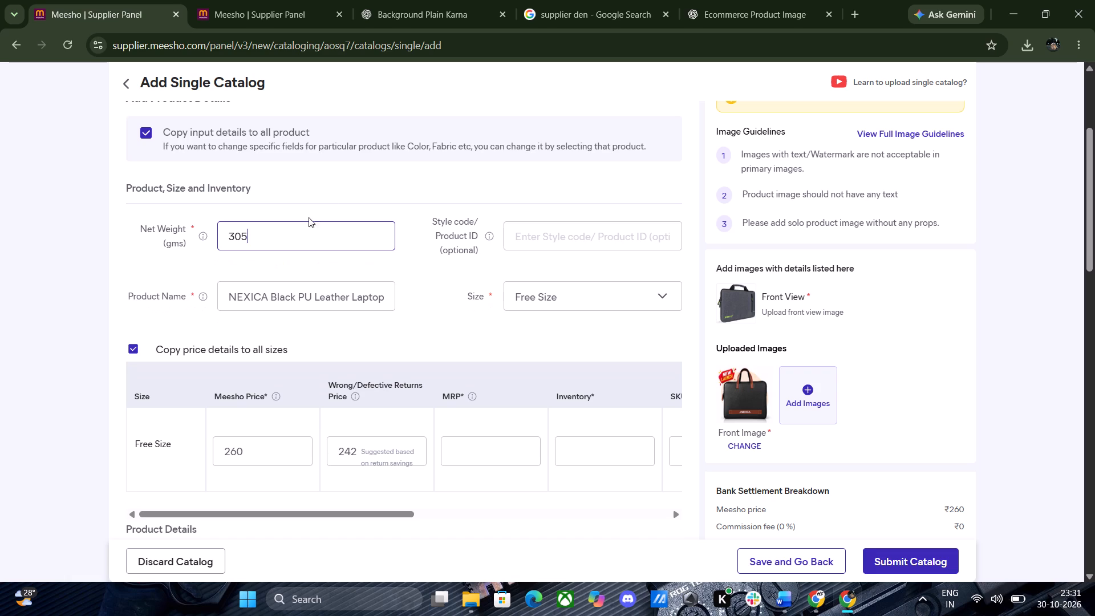
# Fill in the style code by reusing the saved L0001BG entry and editing it to L0005BG.
pyautogui.click(525, 222)
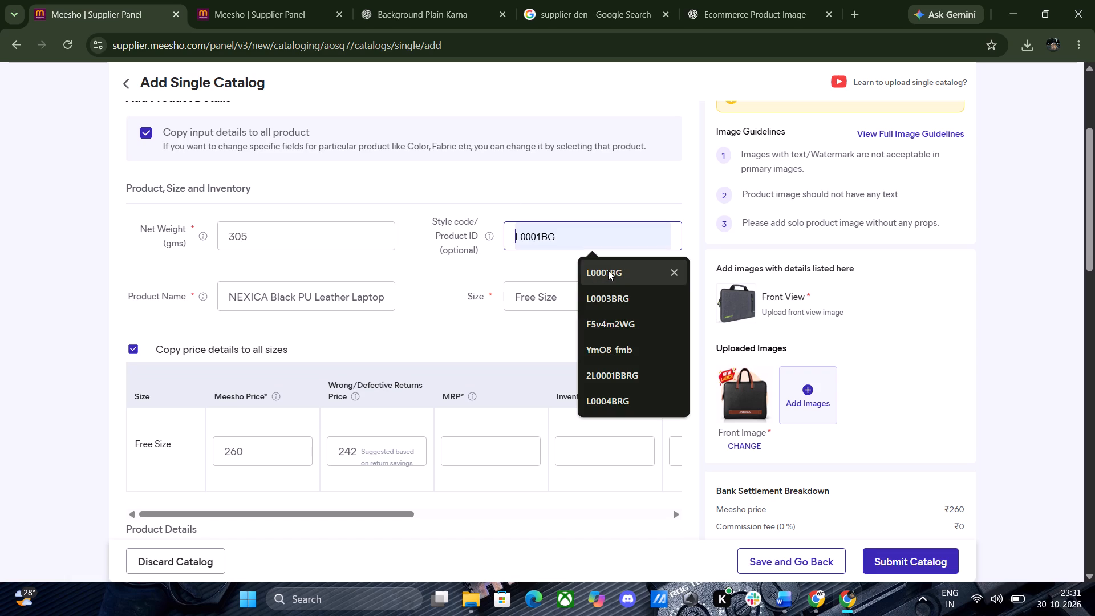
pyautogui.click(631, 271)
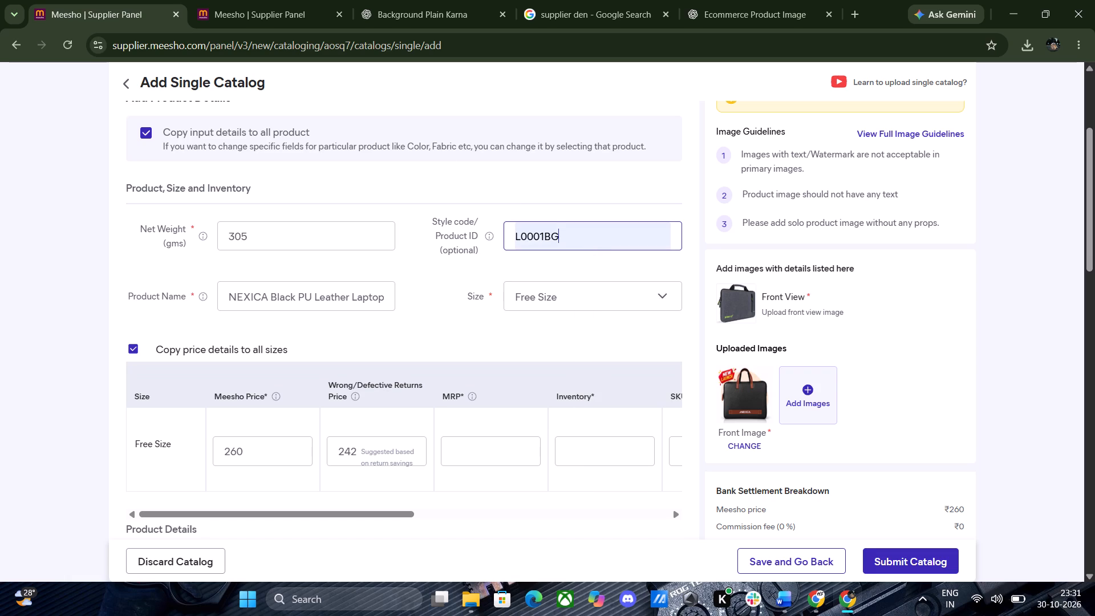
pyautogui.click(548, 239)
pyautogui.click(544, 237)
pyautogui.press('BackSpace')
pyautogui.press('5')
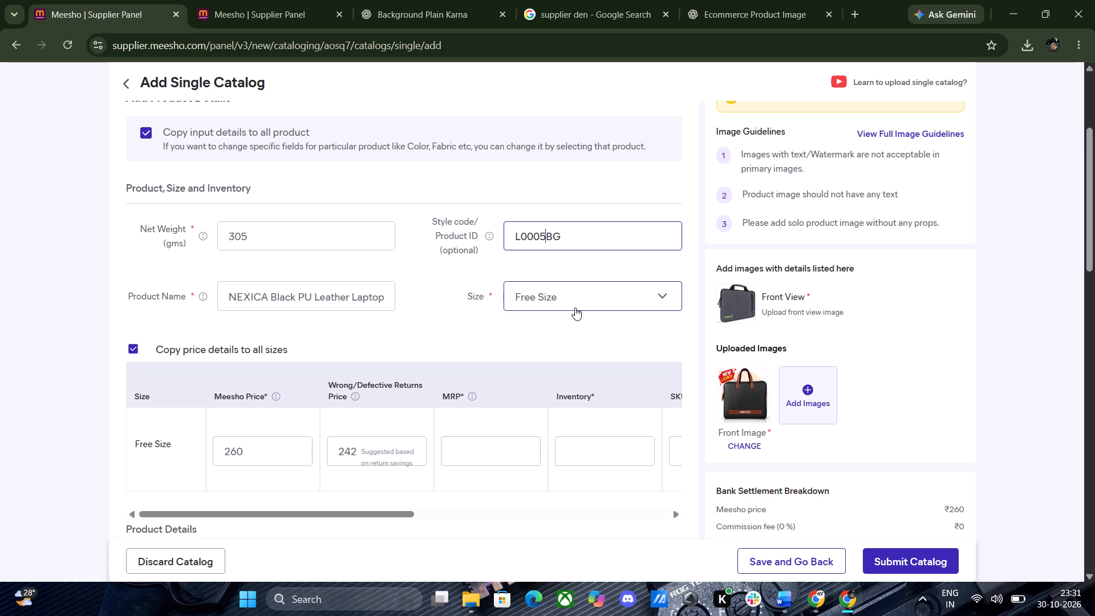
# Keep the size as Free Size and set its MRP to 350.
pyautogui.click(578, 299)
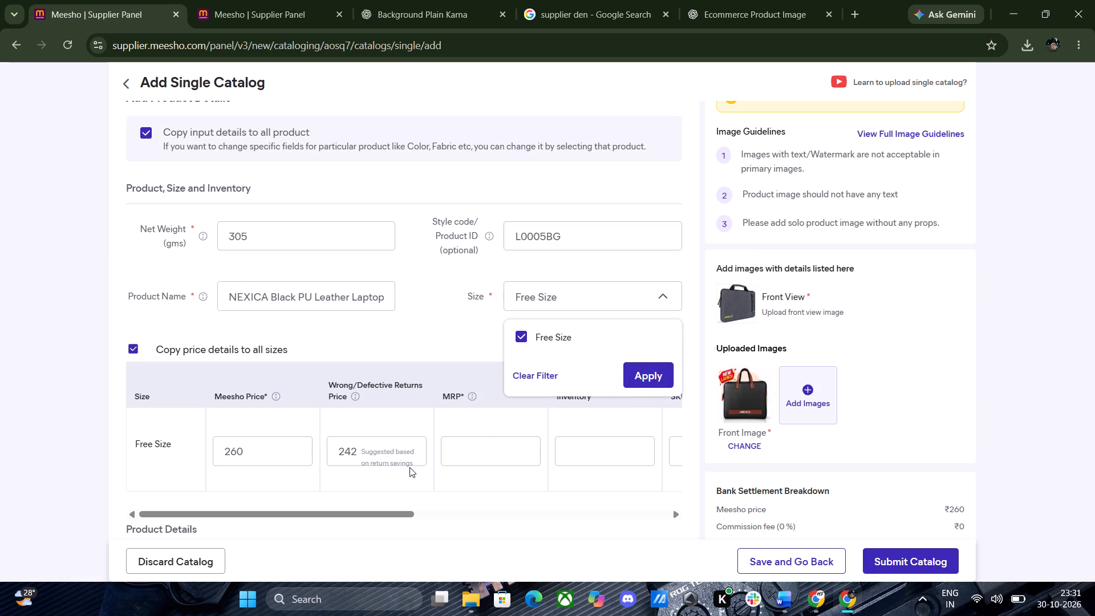
pyautogui.click(445, 459)
pyautogui.click(467, 450)
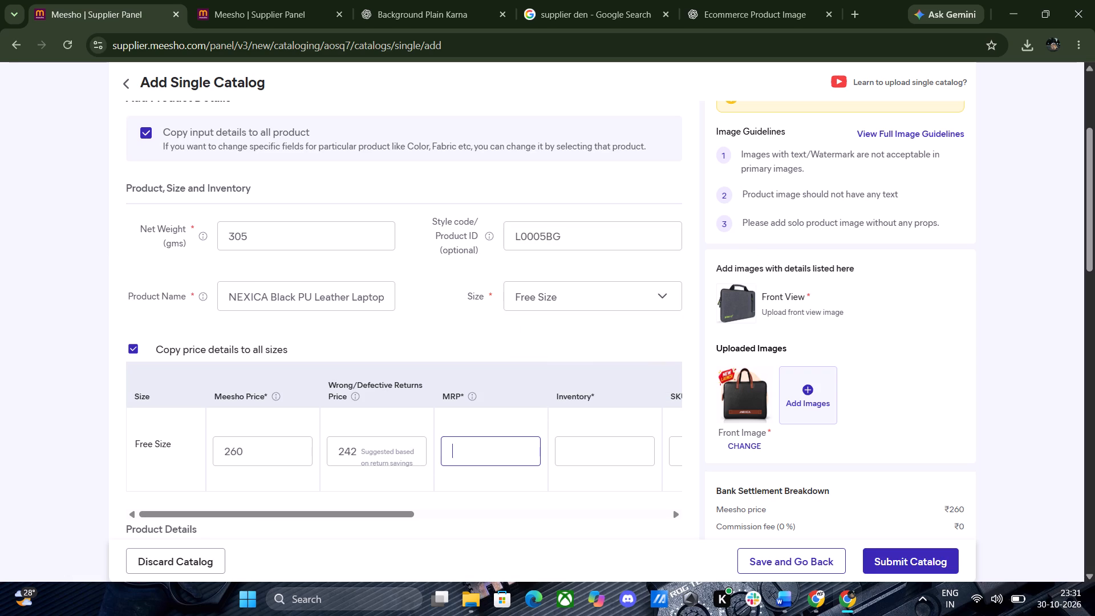
pyautogui.scroll(-1, 529, 420)
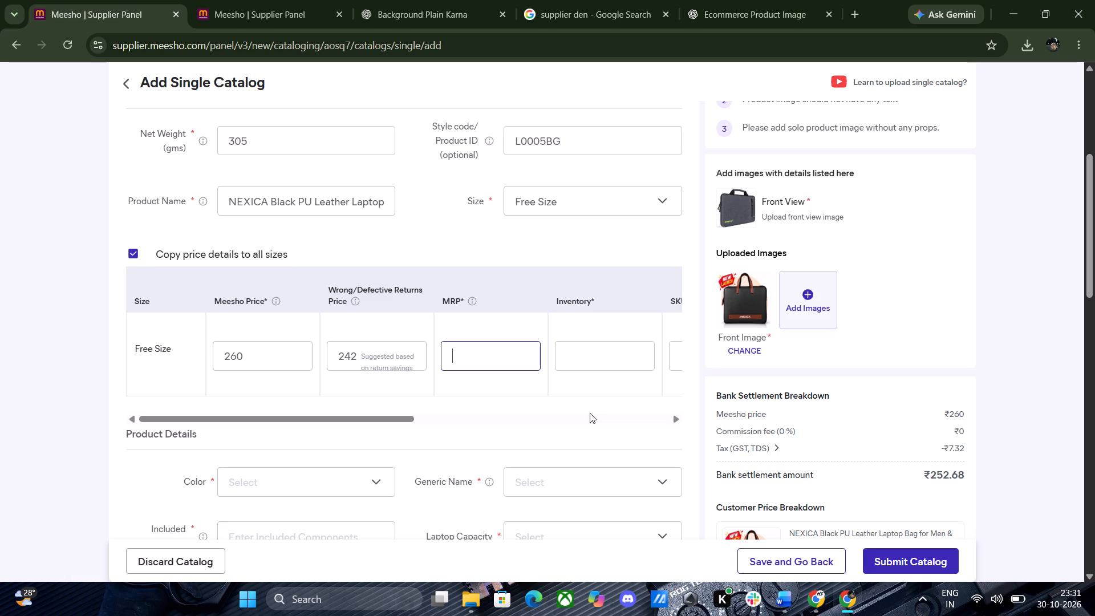
pyautogui.scroll(-1, 595, 413)
pyautogui.scroll(1, 528, 412)
pyautogui.click(465, 351)
pyautogui.write('35')
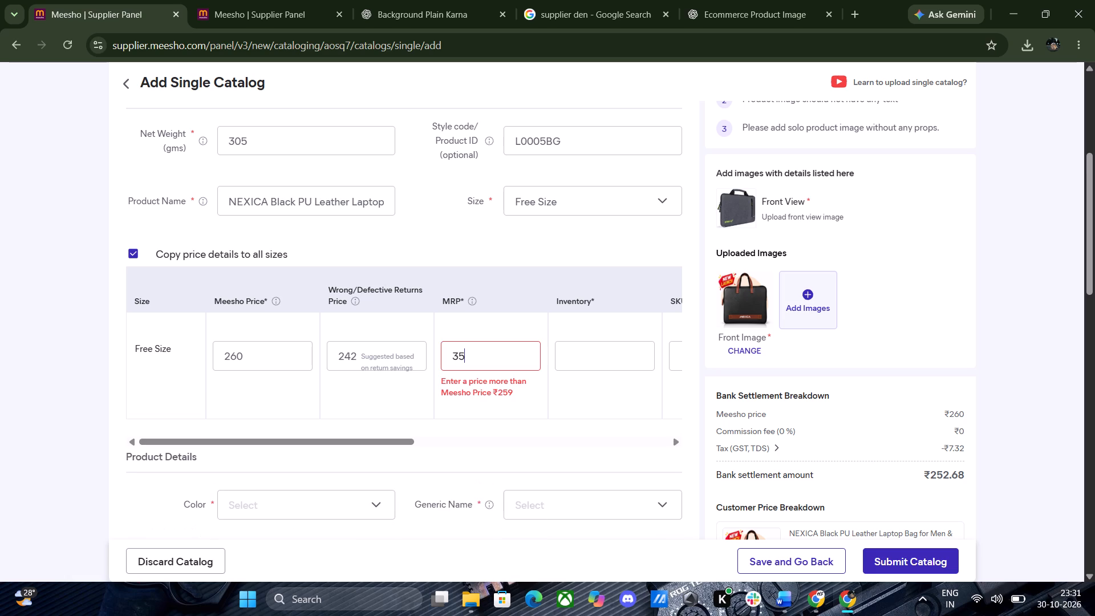
pyautogui.press('0')
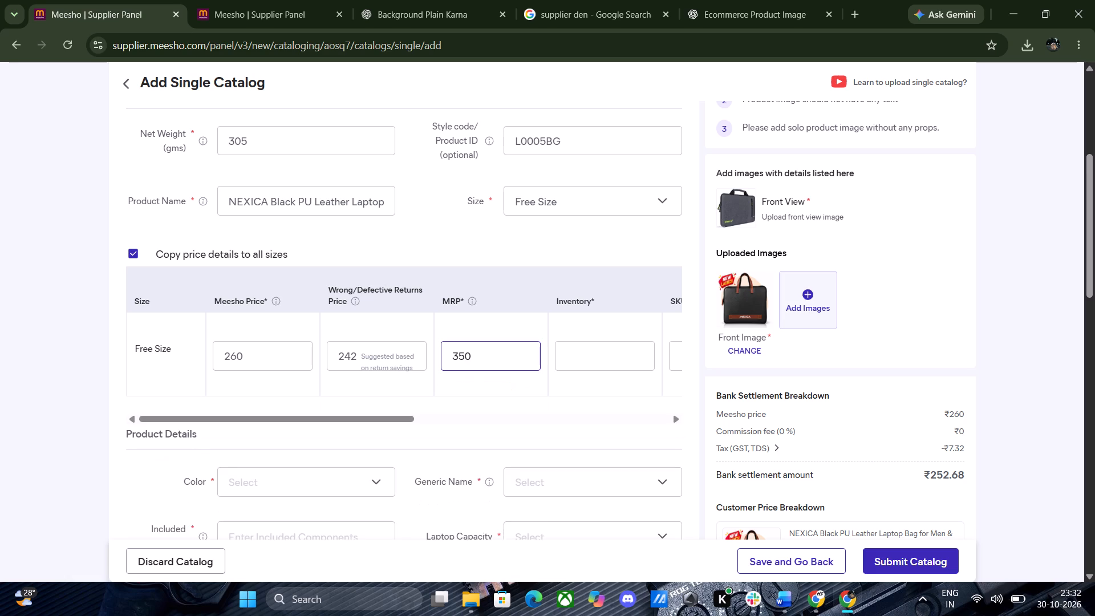
# Set the inventory for the Free Size row to 100.
pyautogui.click(583, 359)
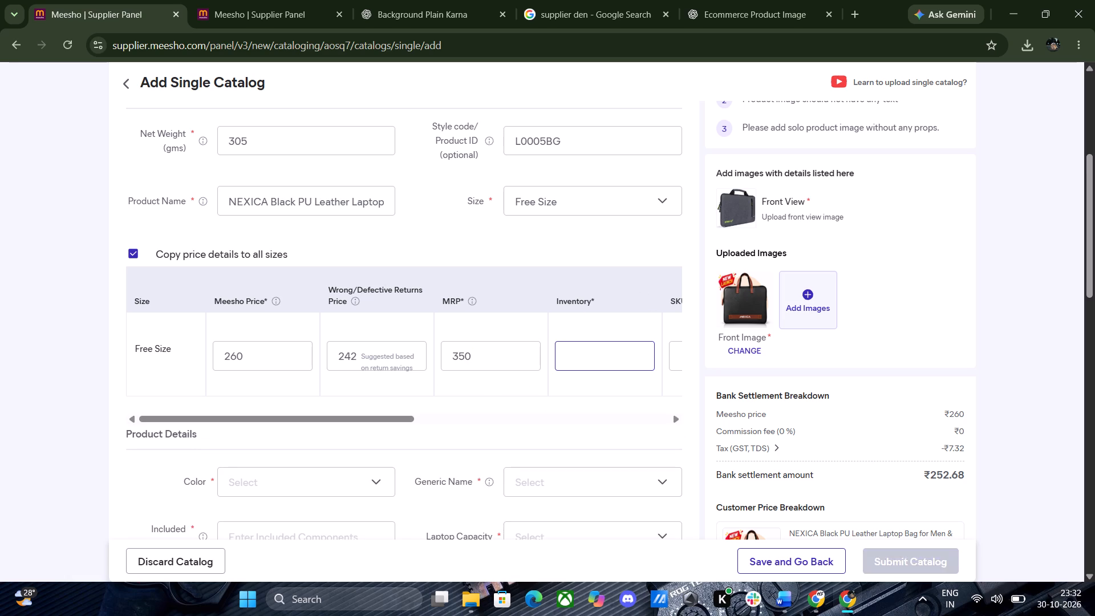
pyautogui.write('600')
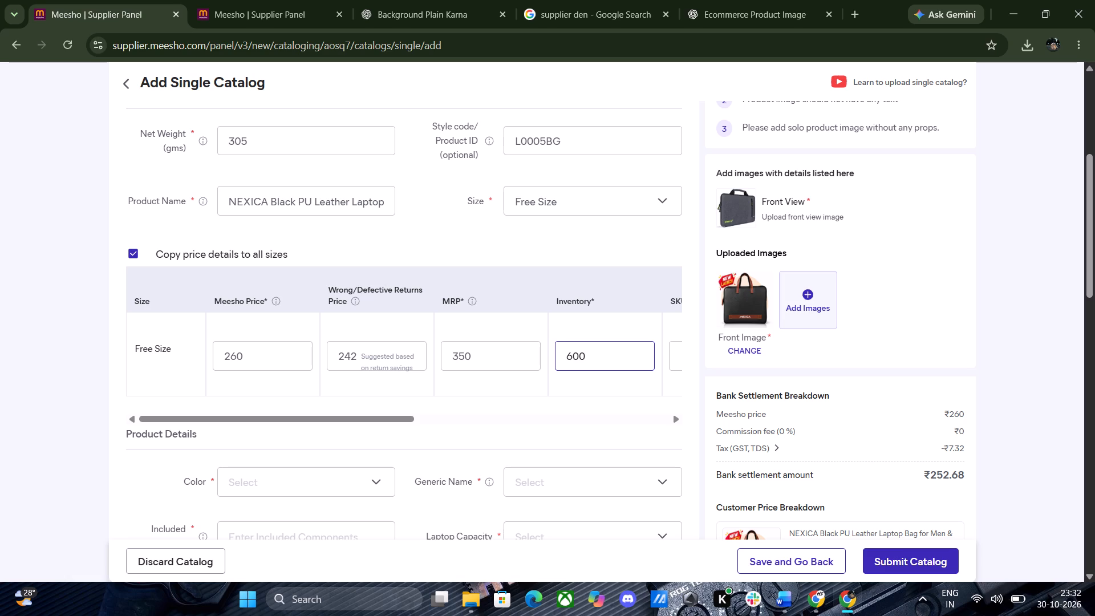
pyautogui.press('BackSpace')
pyautogui.press('BackSpace')
pyautogui.press('BackSpace')
pyautogui.write('1000')
pyautogui.press('BackSpace')
# Copy the style code L0005BG into the SKU ID of the Free Size row.
pyautogui.click(676, 419)
pyautogui.click(676, 419)
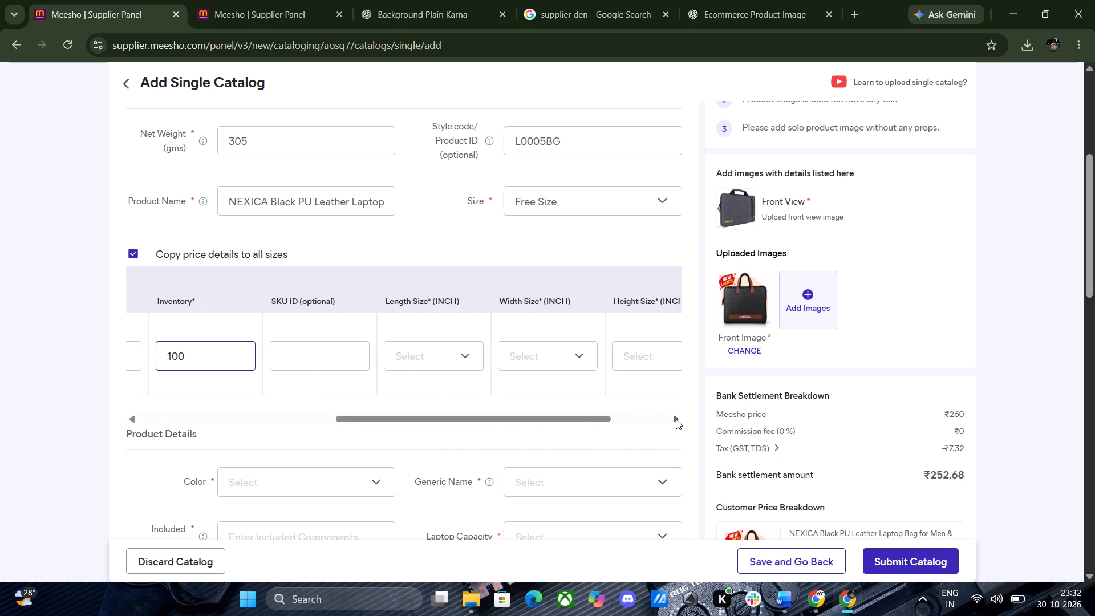
pyautogui.click(314, 362)
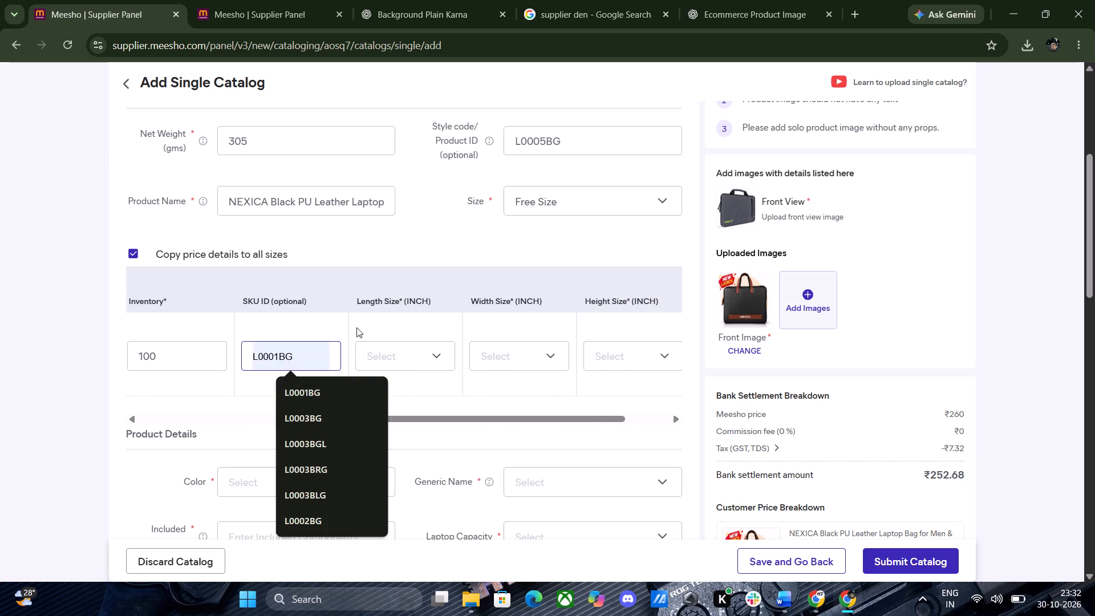
pyautogui.tripleClick(559, 145)
pyautogui.rightClick(559, 145)
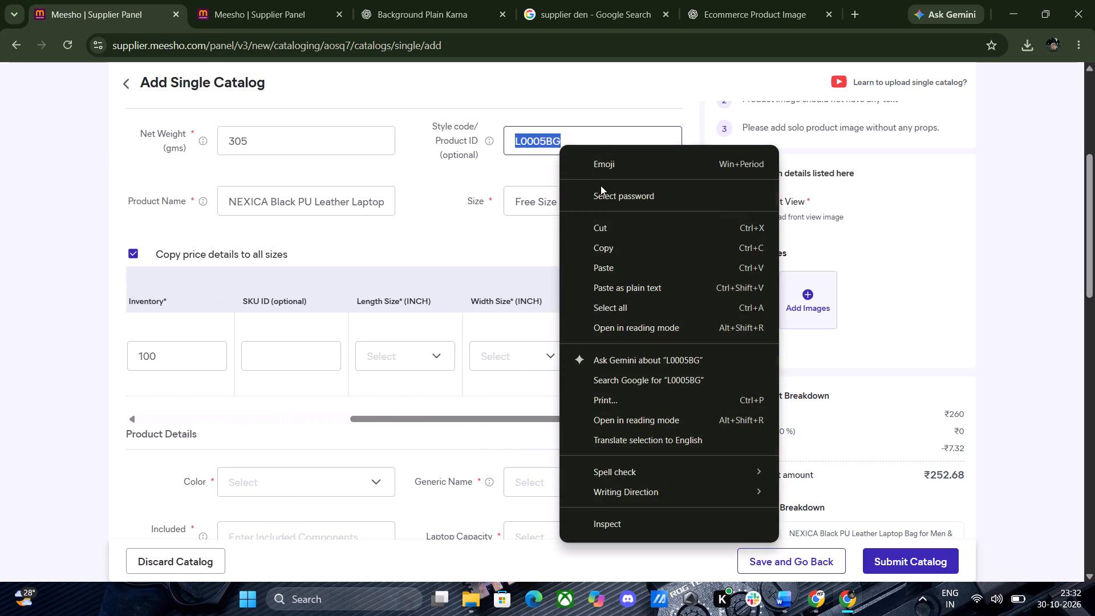
pyautogui.click(614, 248)
pyautogui.click(281, 348)
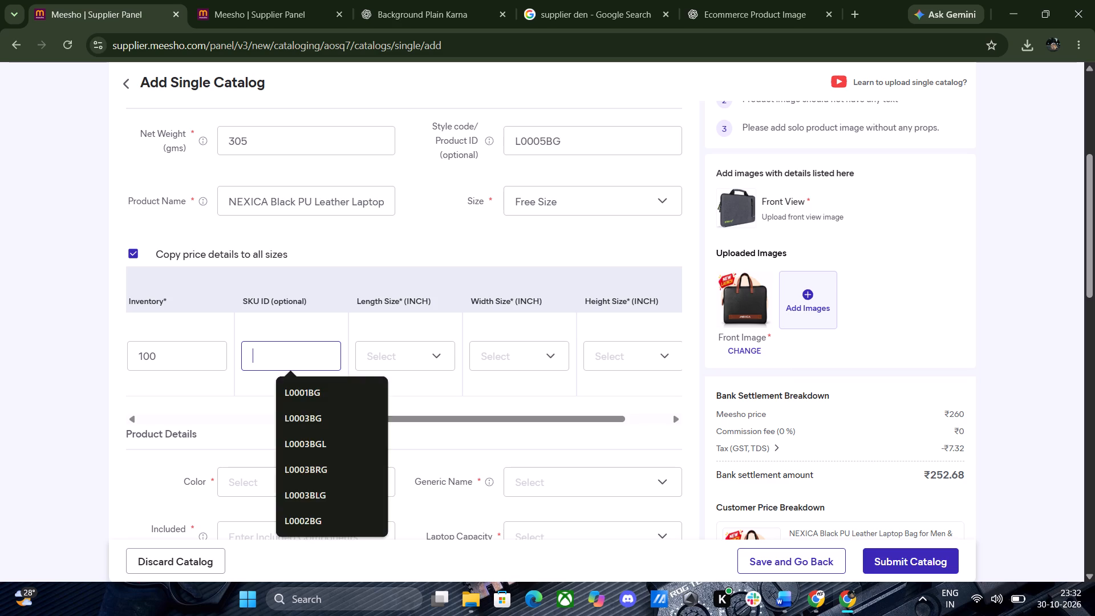
pyautogui.rightClick(281, 348)
pyautogui.rightClick(281, 360)
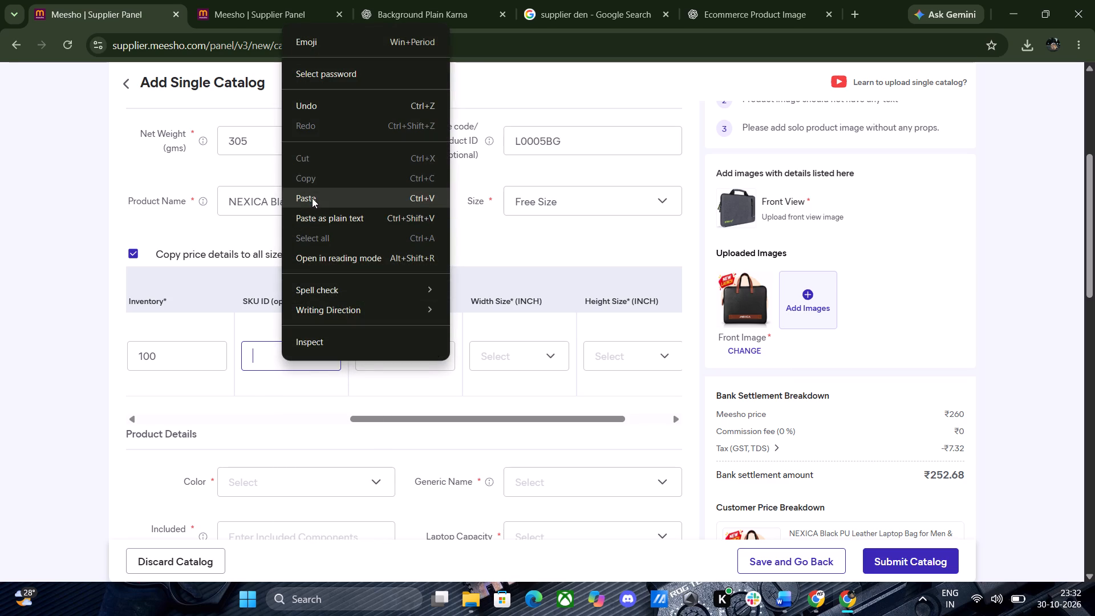
pyautogui.click(312, 198)
# In the product details, set product height to 1.5 and product length to 12, and fill product width with a previously used value.
pyautogui.scroll(-3, 390, 362)
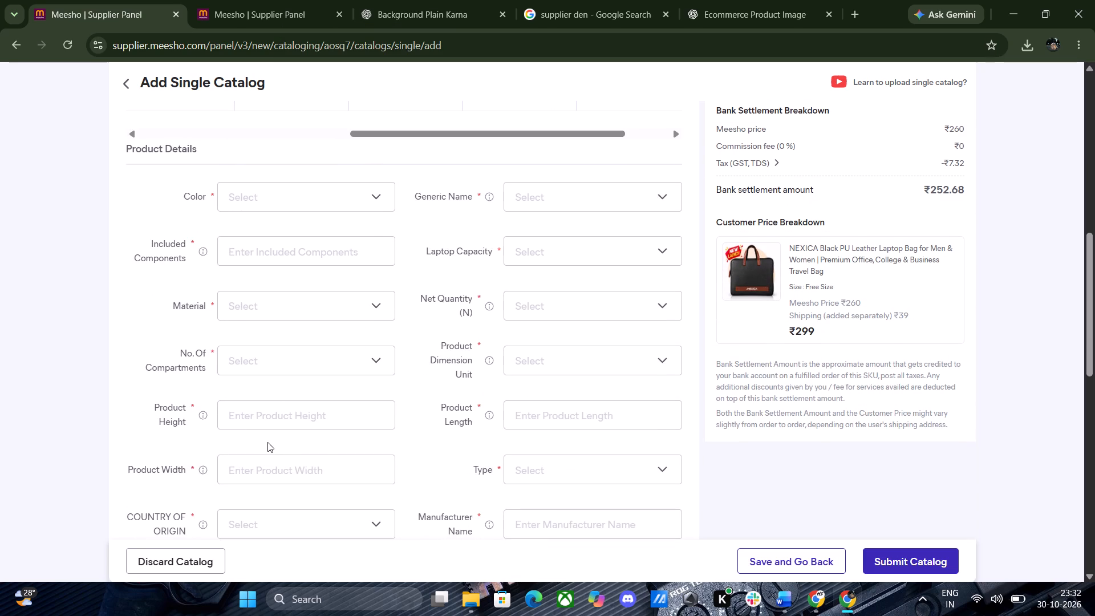
pyautogui.click(268, 415)
pyautogui.click(313, 453)
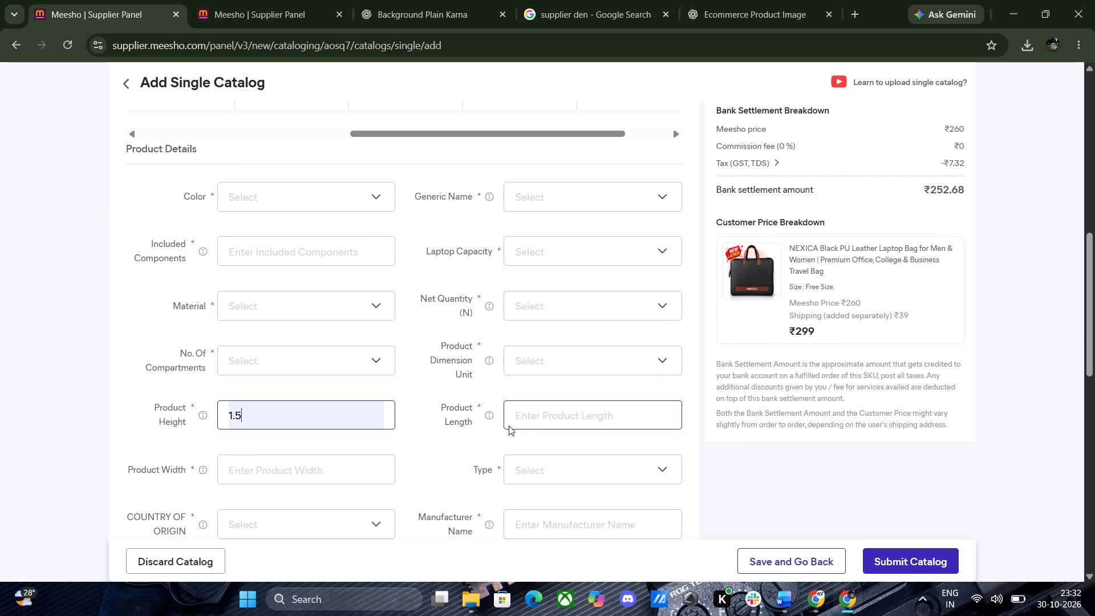
pyautogui.click(520, 420)
pyautogui.click(593, 451)
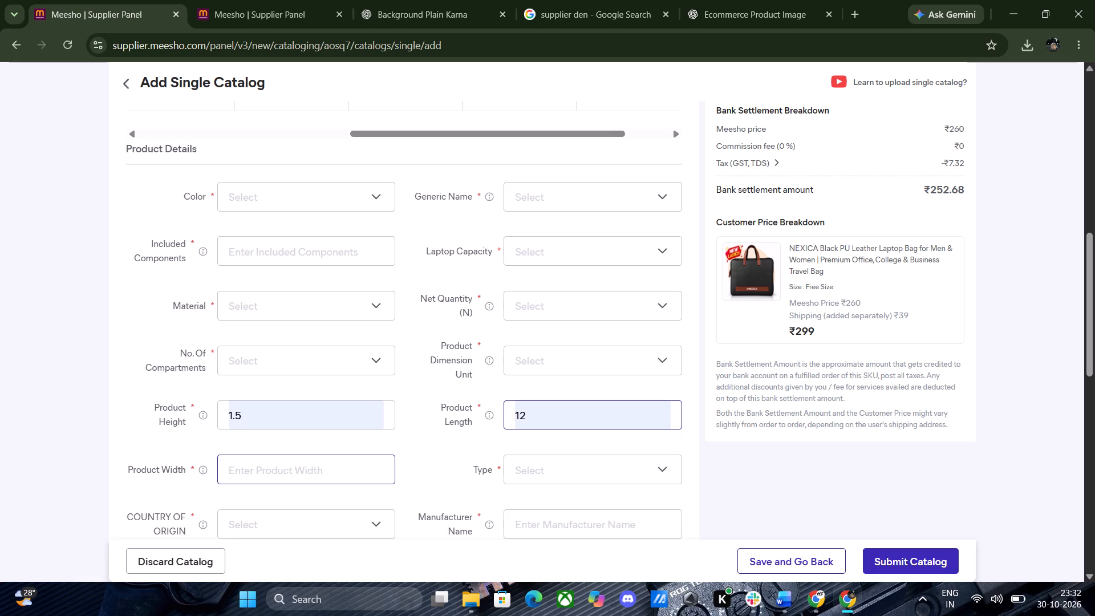
pyautogui.click(280, 471)
pyautogui.click(323, 509)
pyautogui.scroll(3, 588, 261)
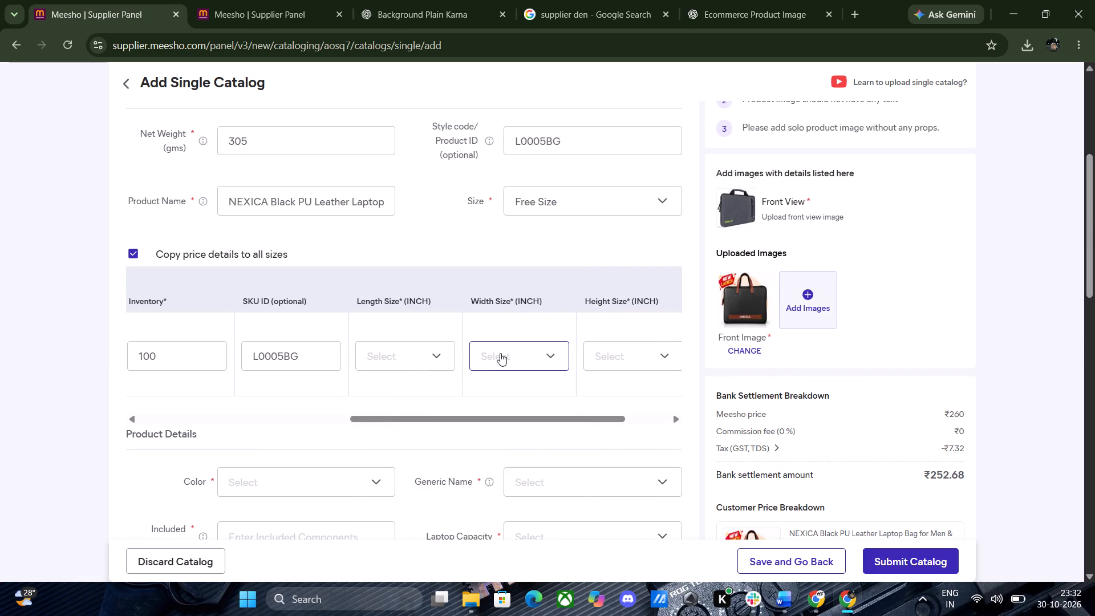
# Set the Free Size row's length size to 12 inches and its width size to 15 inches.
pyautogui.click(419, 352)
pyautogui.scroll(-1, 396, 423)
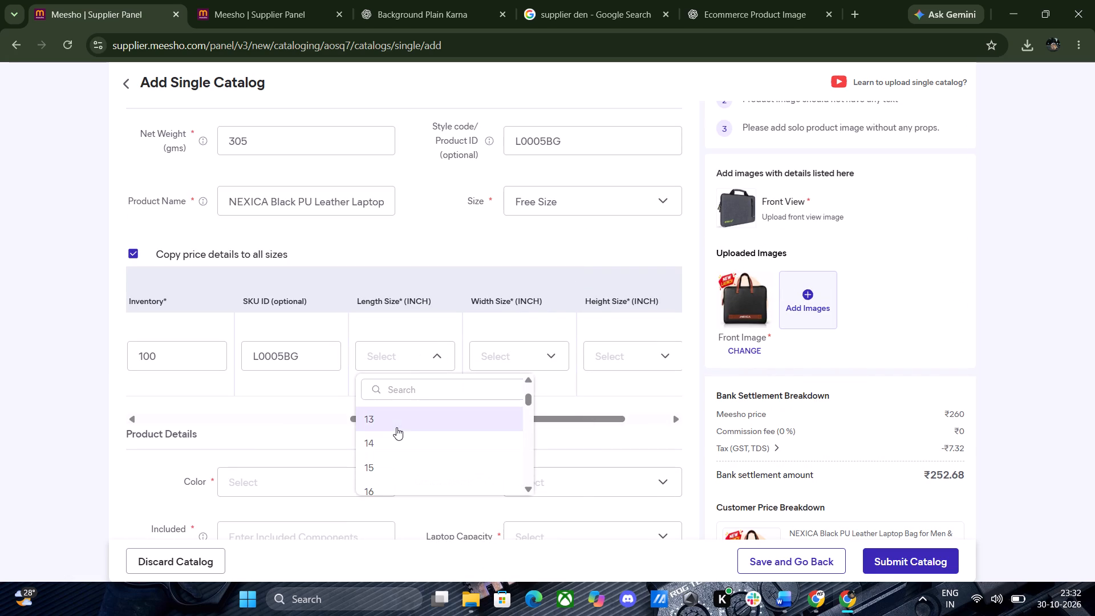
pyautogui.scroll(1, 390, 418)
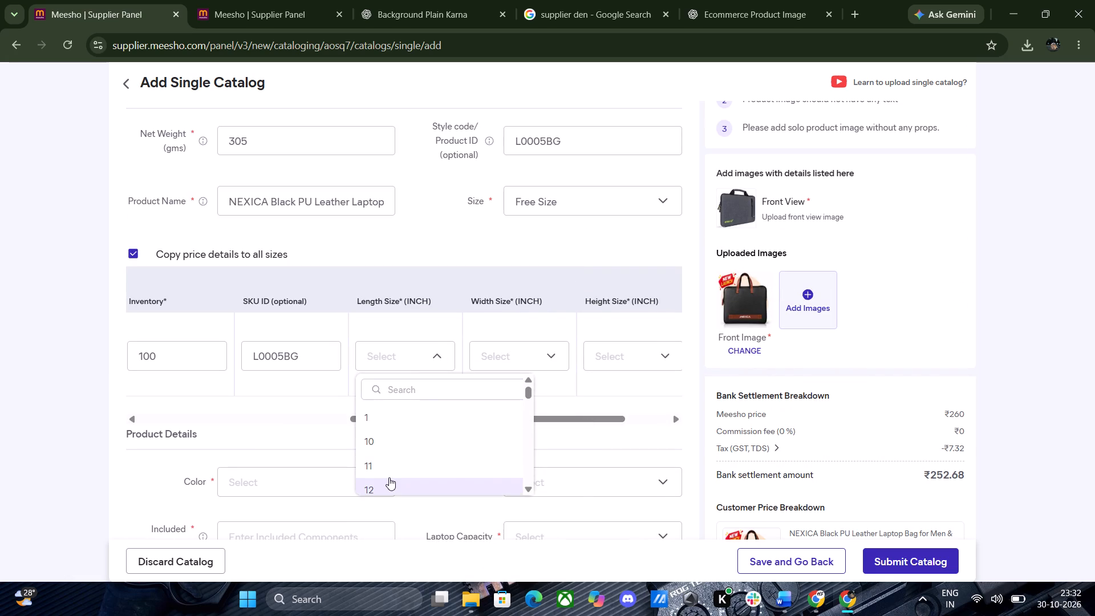
pyautogui.click(389, 477)
pyautogui.scroll(-3, 521, 387)
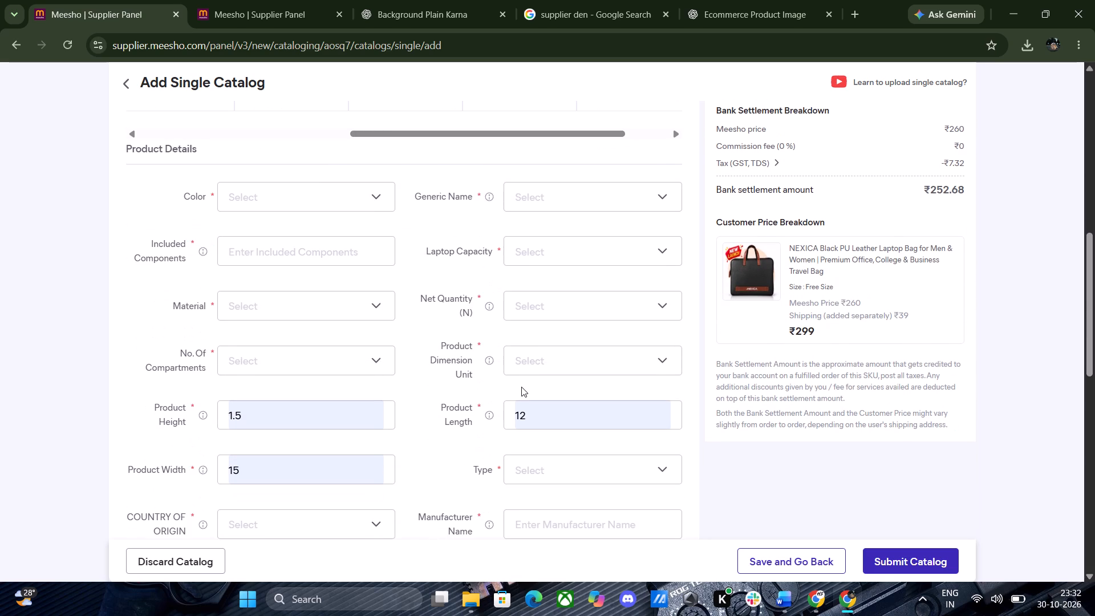
pyautogui.scroll(2, 521, 387)
pyautogui.click(522, 267)
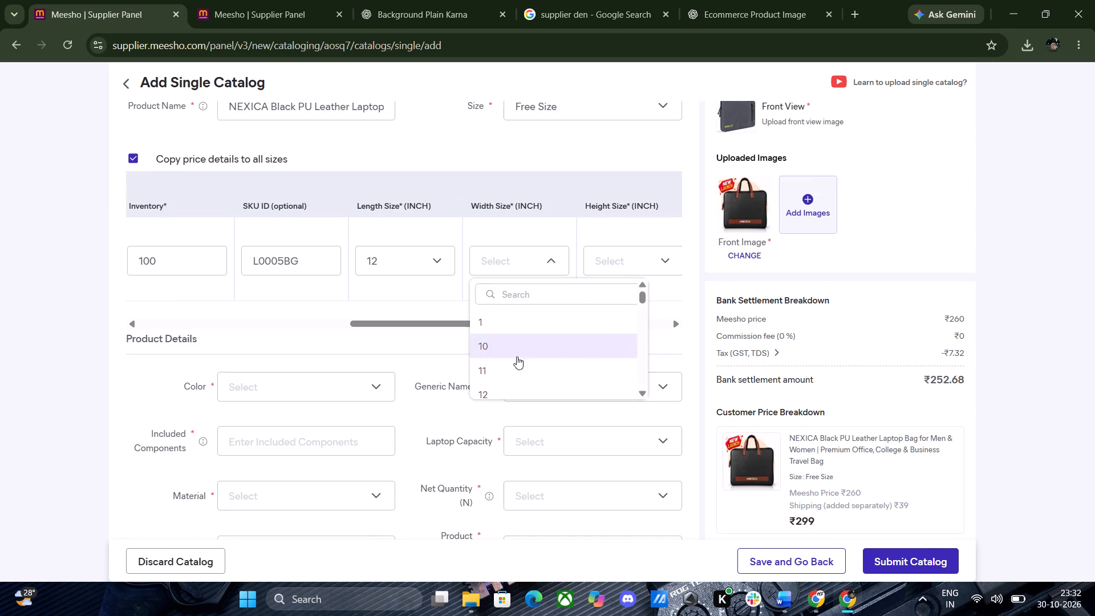
pyautogui.scroll(-1, 517, 374)
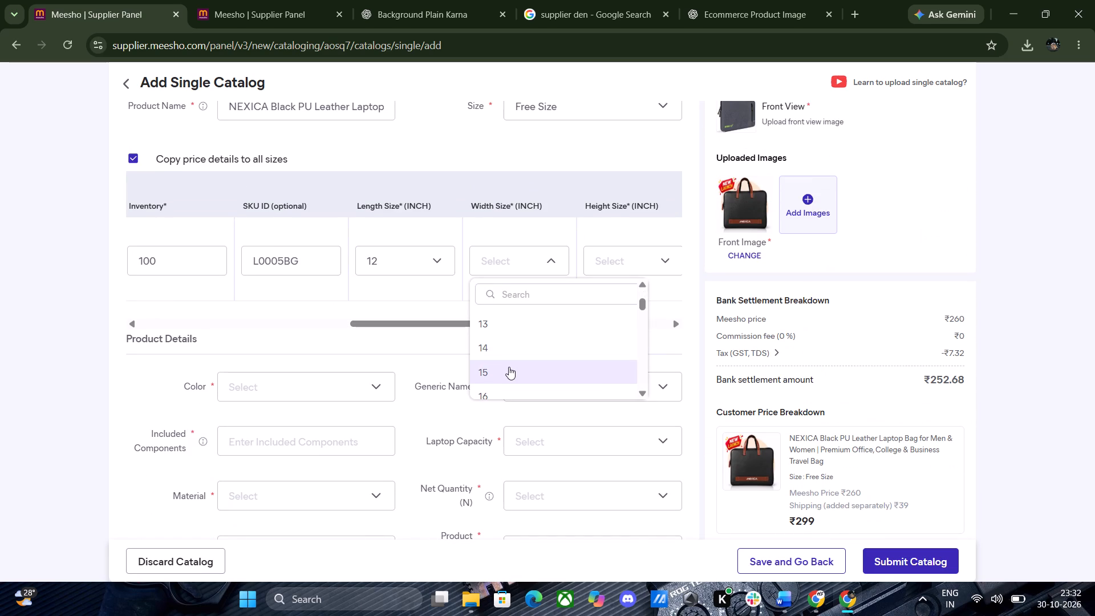
pyautogui.click(509, 367)
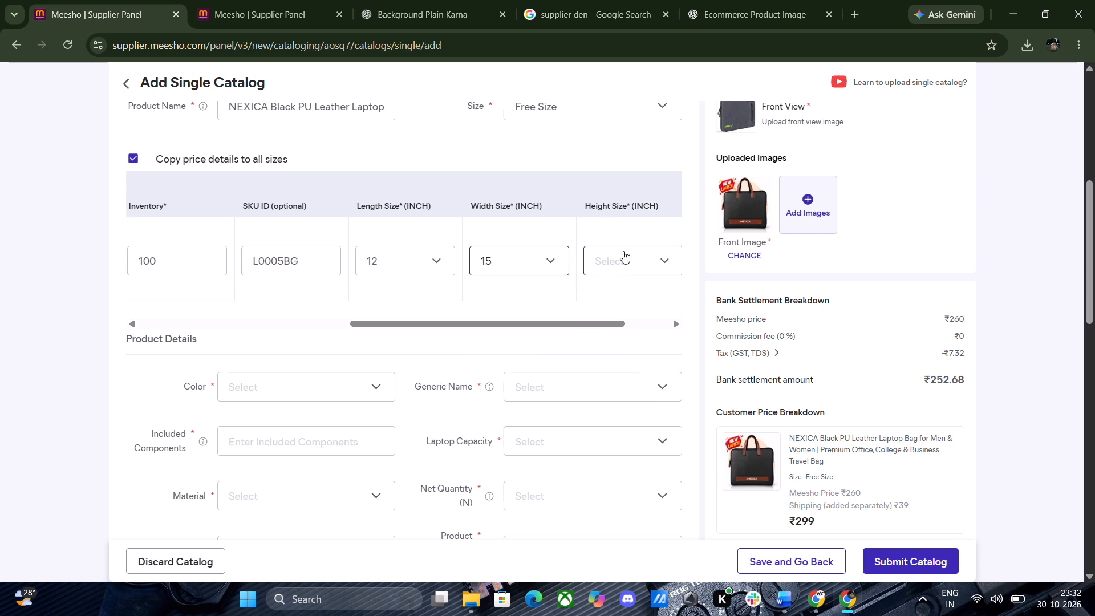
# Set the Free Size row's height size to 2 inches.
pyautogui.scroll(-2, 461, 385)
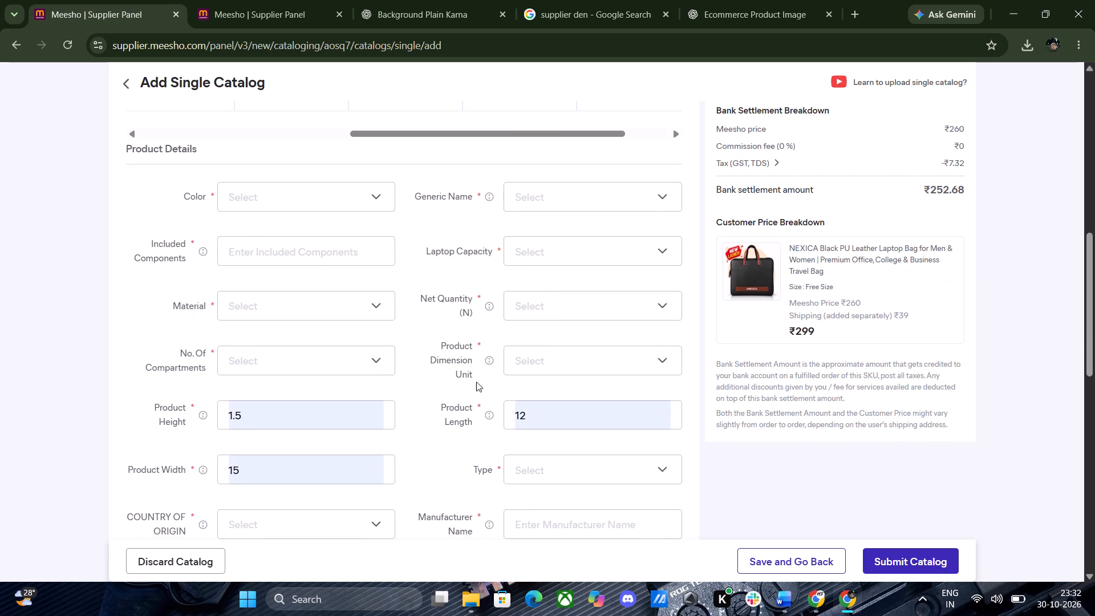
pyautogui.scroll(2, 518, 358)
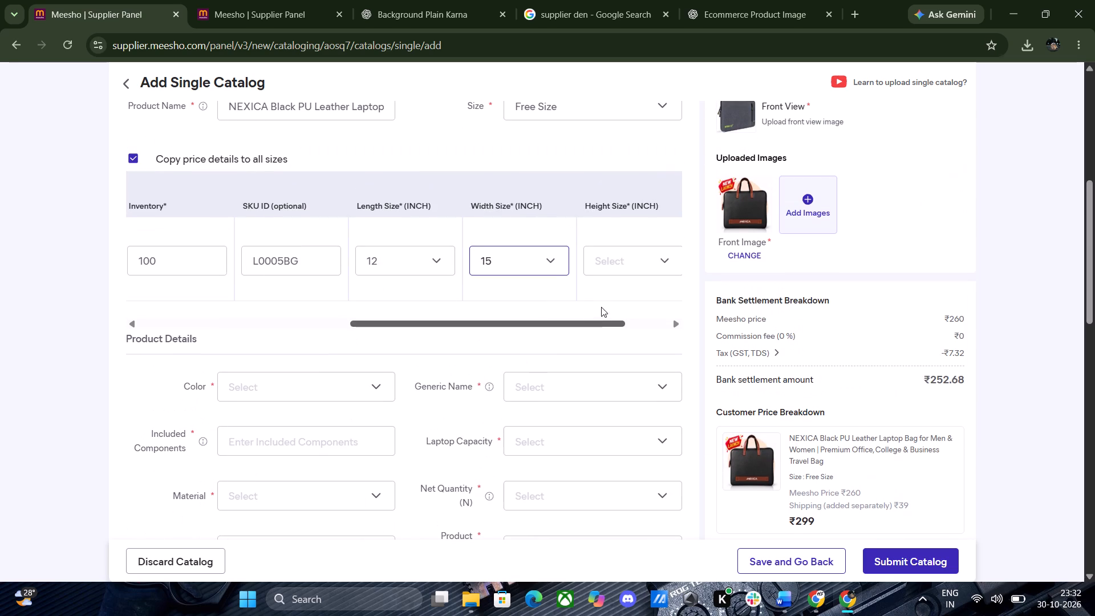
pyautogui.moveTo(595, 325); pyautogui.dragTo(647, 316)
pyautogui.click(540, 256)
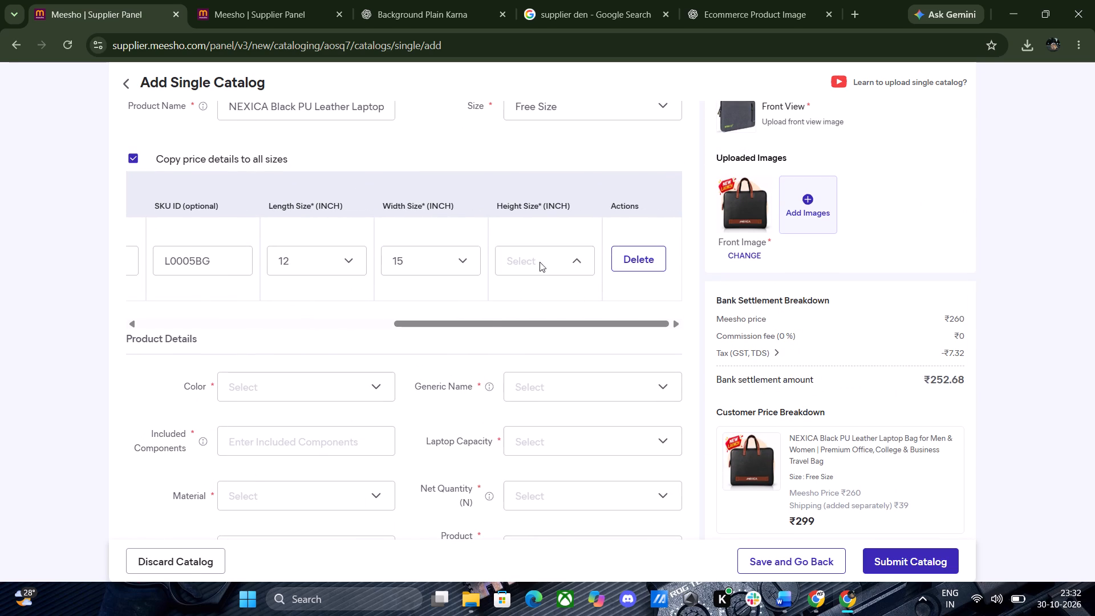
pyautogui.click(540, 291)
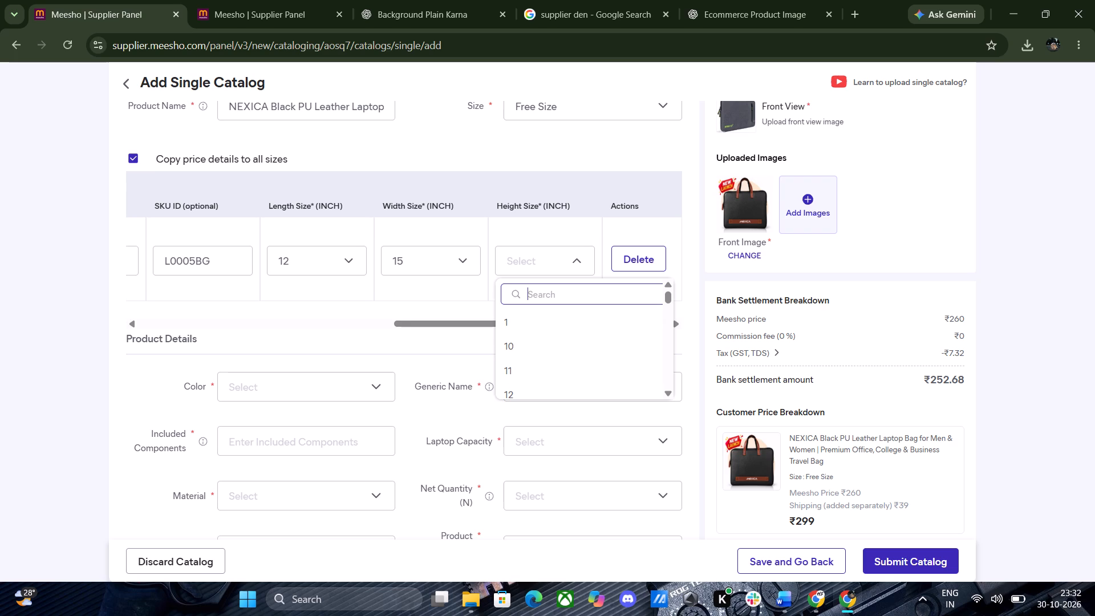
pyautogui.press('2')
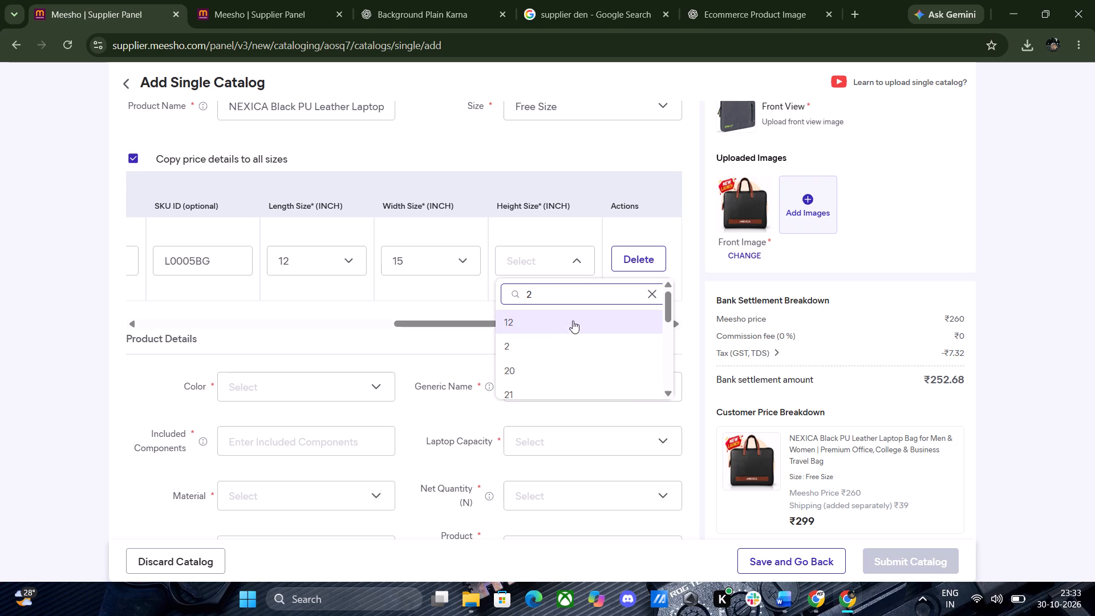
# Choose 2 inches as the Free Size row's height size.
pyautogui.click(555, 346)
# In the product details, set the color to Black and the generic name to Laptop & Messenger Bags.
pyautogui.scroll(-1, 493, 399)
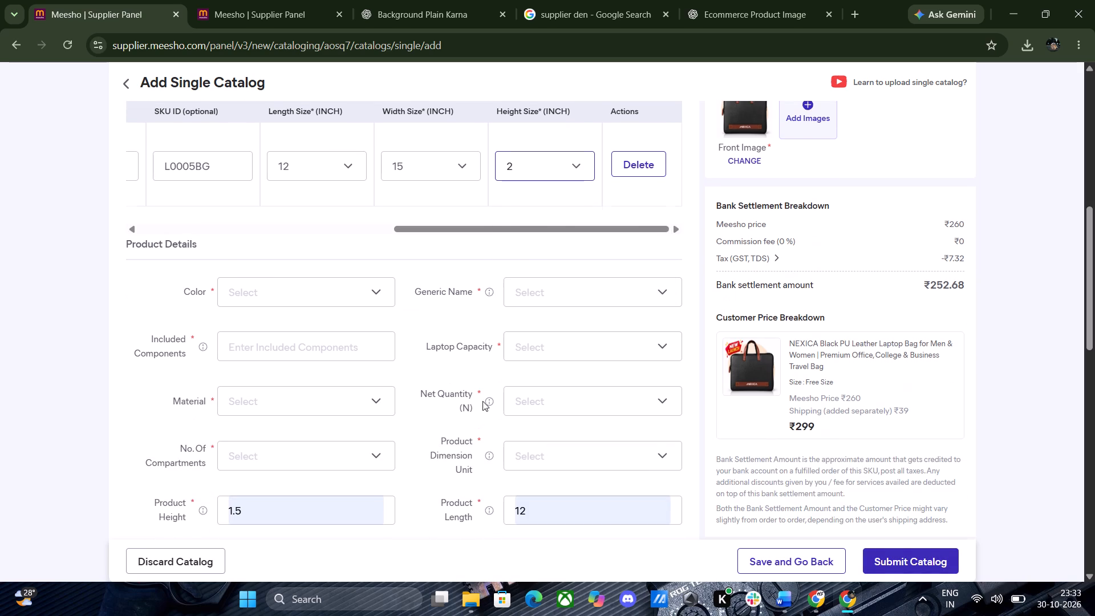
pyautogui.click(326, 293)
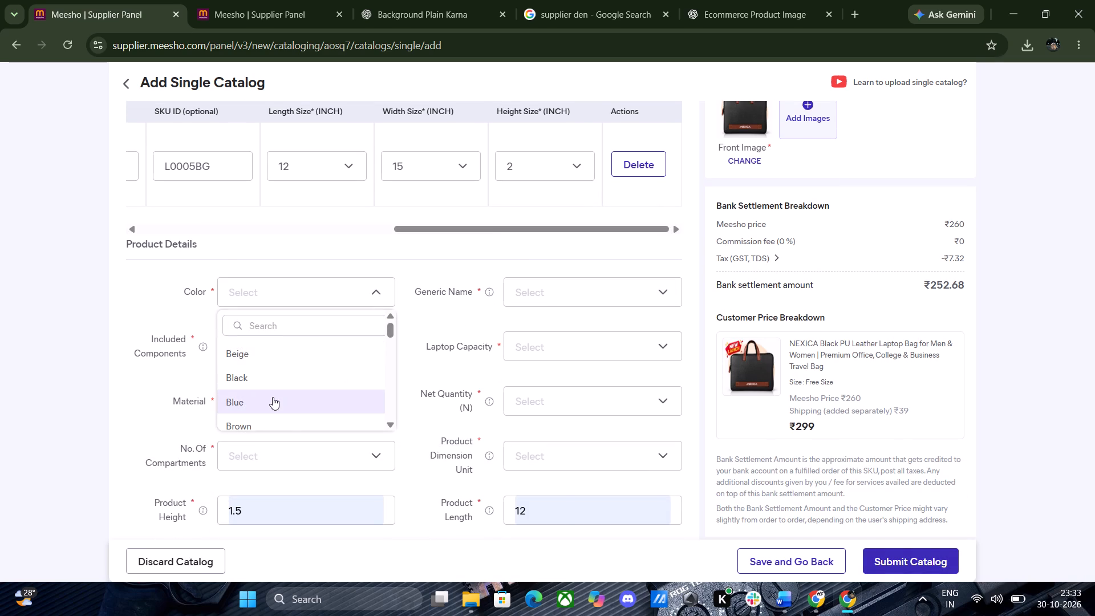
pyautogui.click(277, 383)
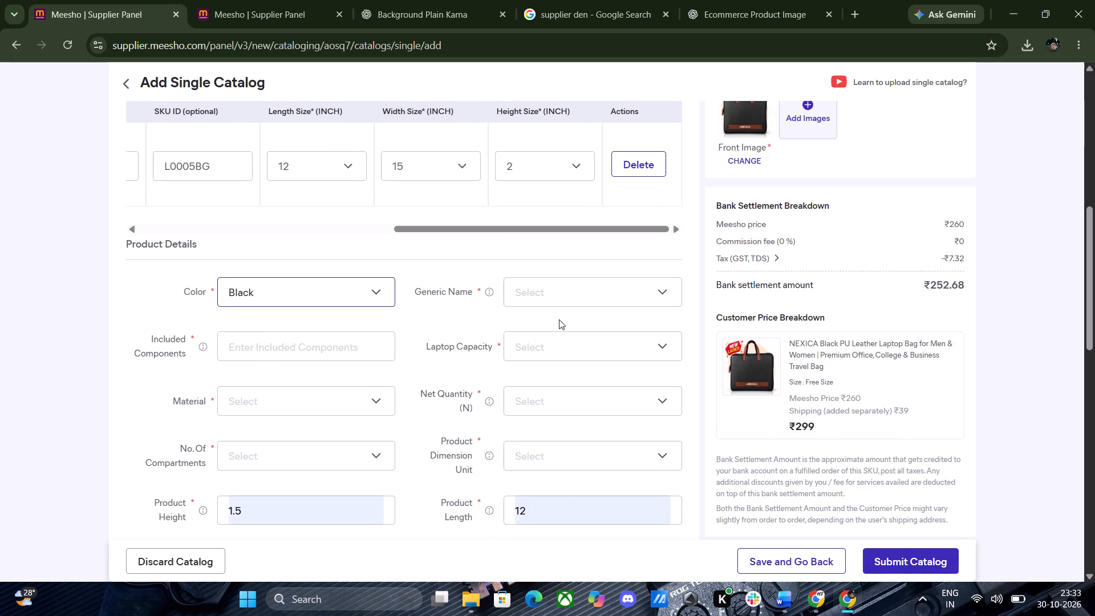
pyautogui.click(565, 303)
pyautogui.click(560, 418)
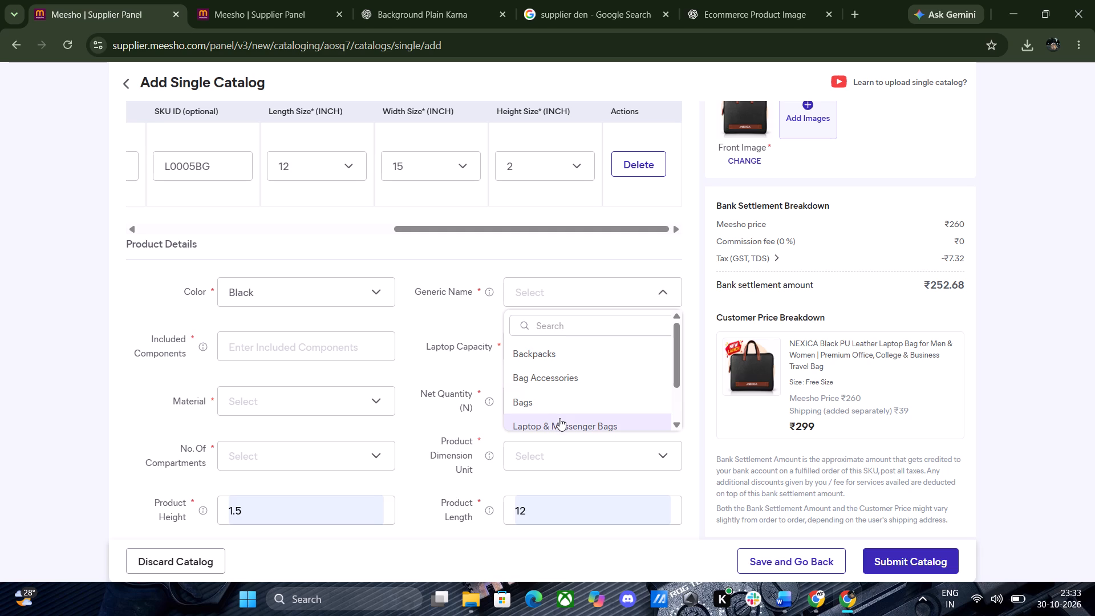
# Fill the included components with the previously used value 1 Laptop Bag.
pyautogui.click(350, 346)
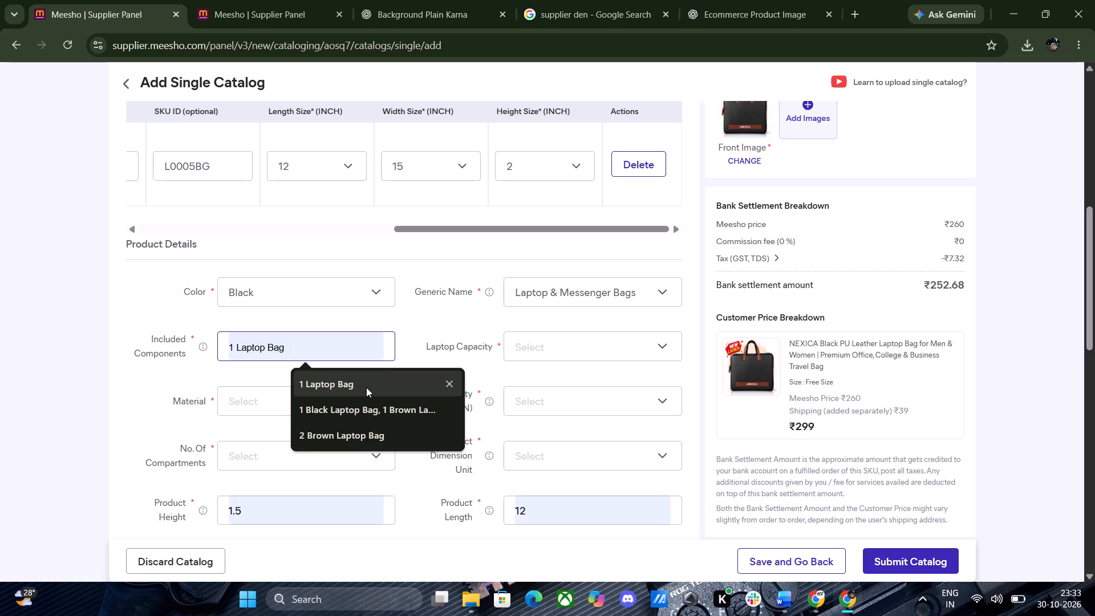
pyautogui.click(366, 387)
# Open the laptop capacity choices in the product details.
pyautogui.click(527, 348)
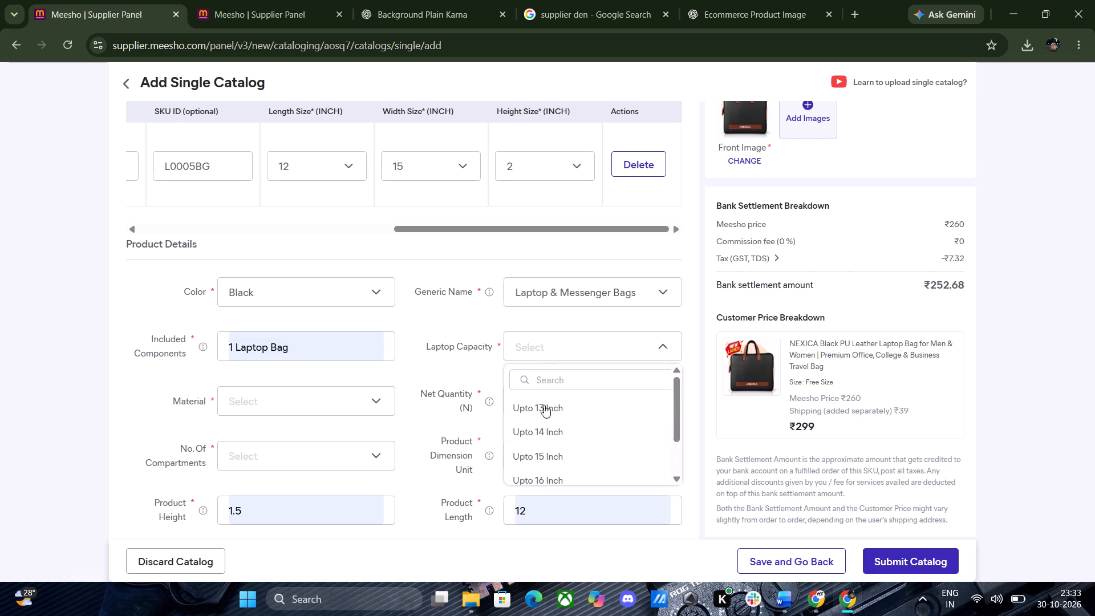
# In the product details, set laptop capacity to Upto 16 Inch and material to Pu.
pyautogui.click(546, 471)
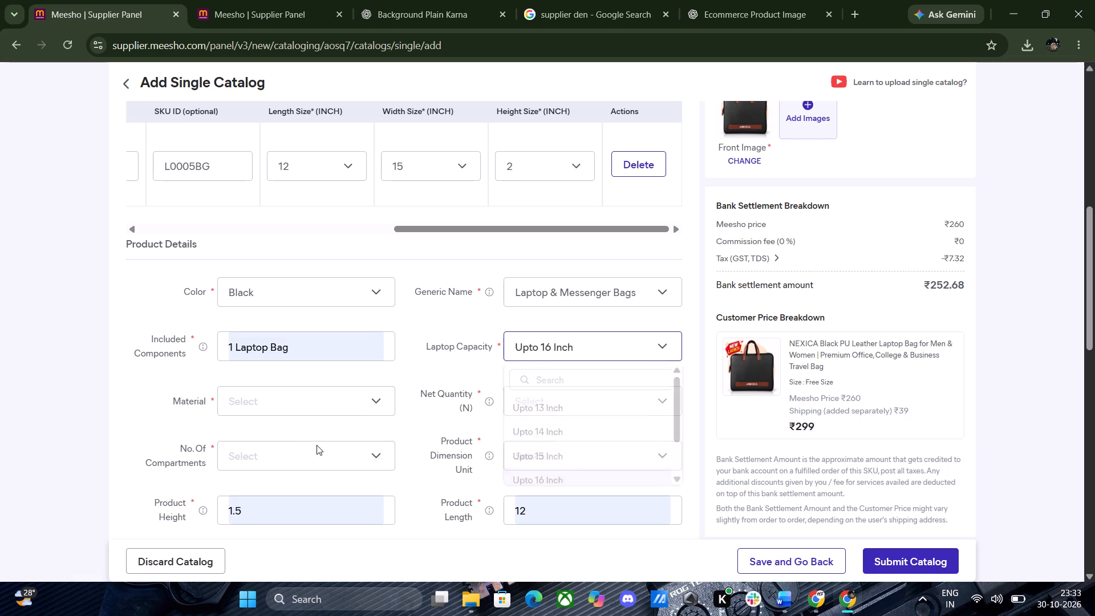
pyautogui.click(326, 407)
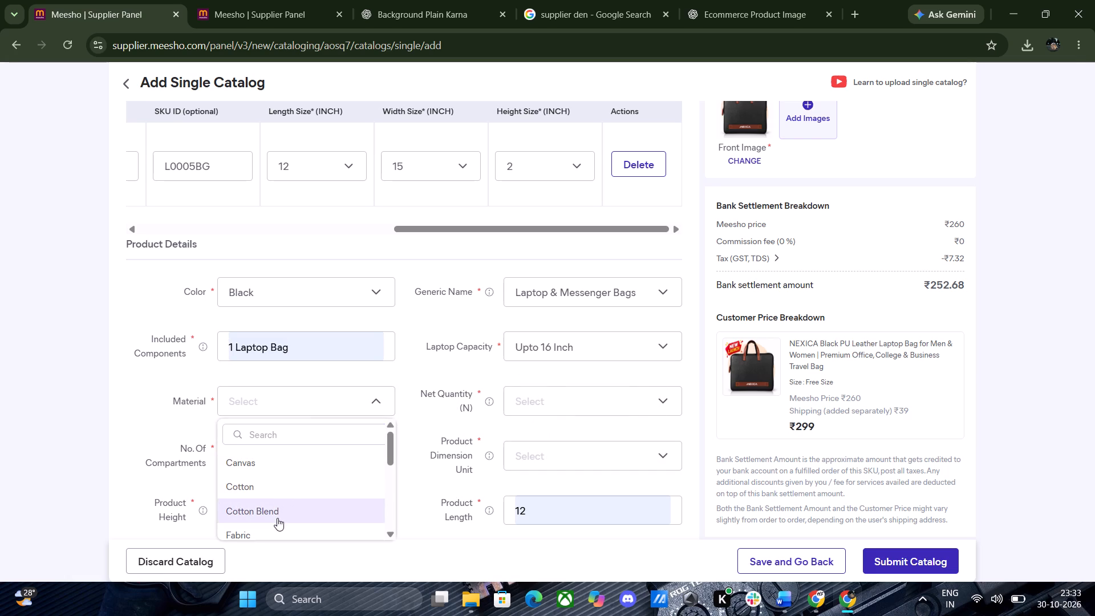
pyautogui.click(306, 433)
pyautogui.press('p')
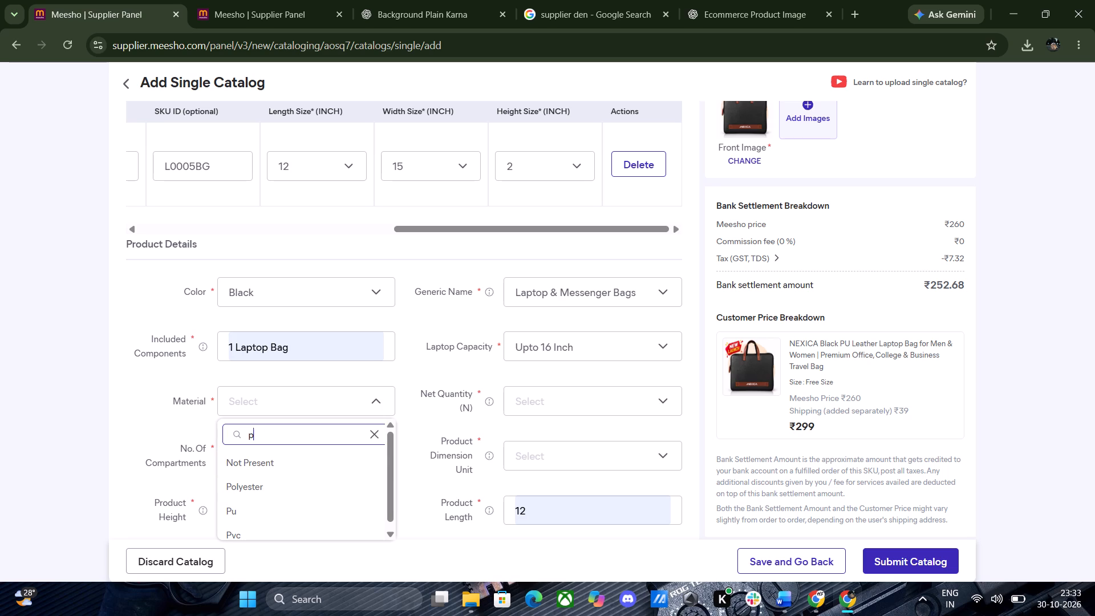
pyautogui.click(244, 508)
# Set the net quantity to 1 and the number of compartments to 2.
pyautogui.click(553, 407)
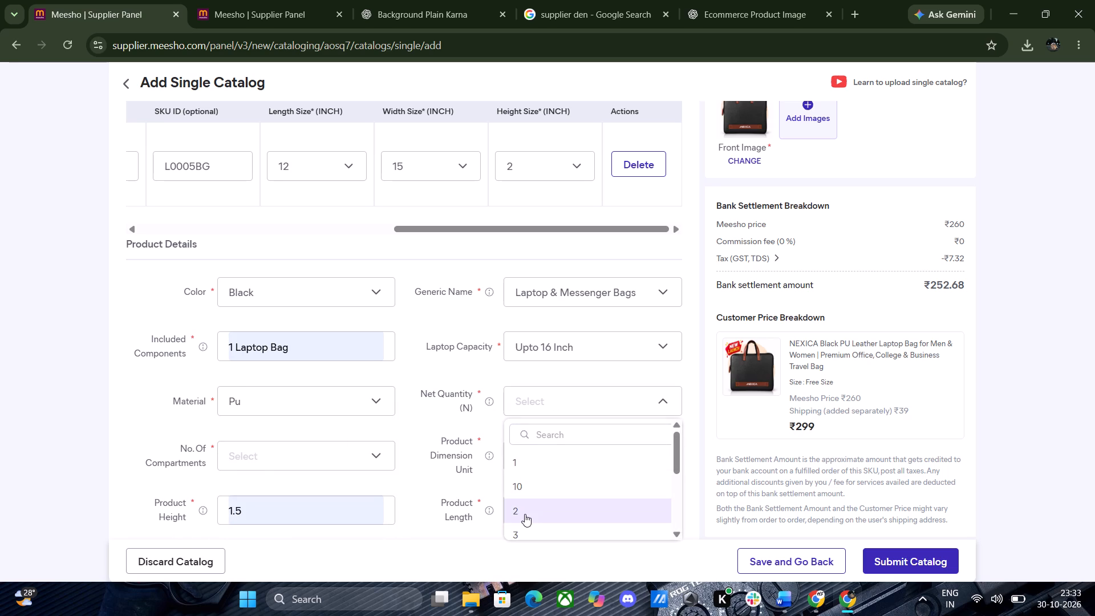
pyautogui.click(534, 467)
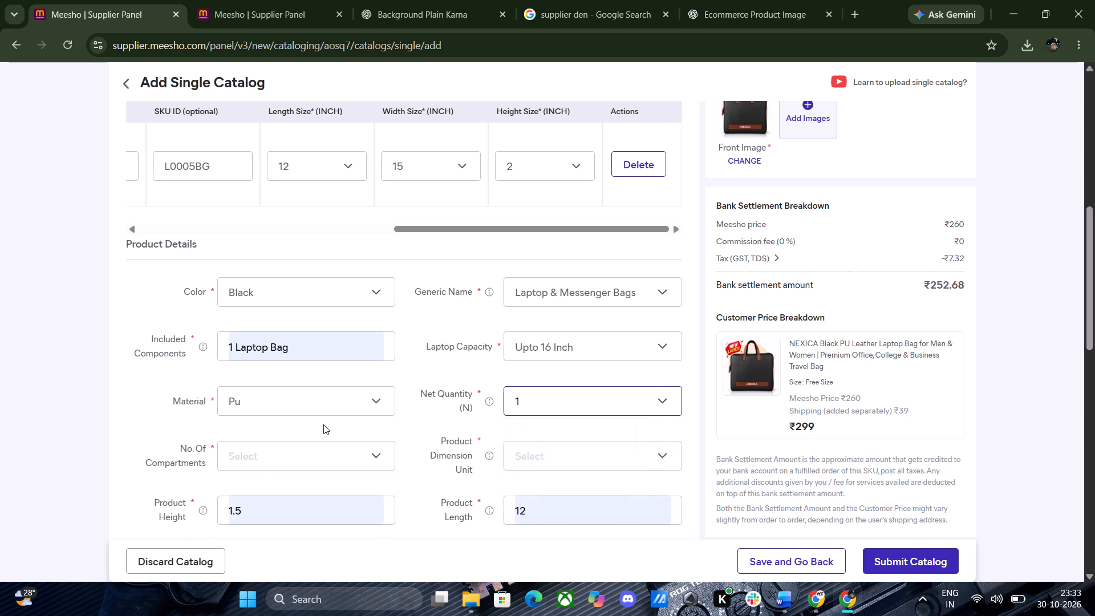
pyautogui.click(306, 451)
pyautogui.click(321, 512)
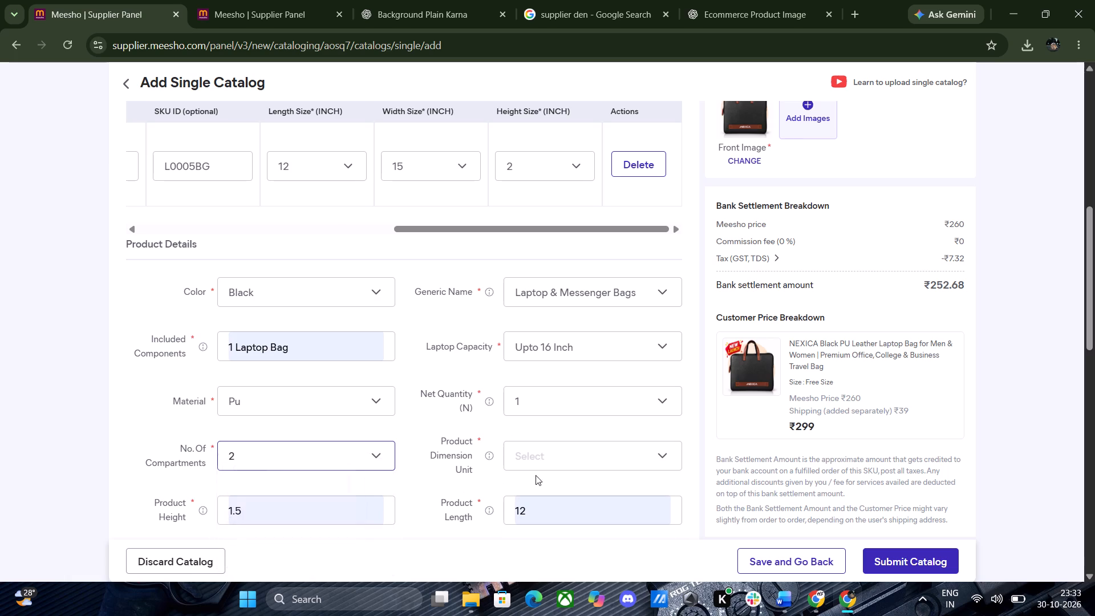
# Set the product dimension unit to inch and the product type to Laptop Bags.
pyautogui.click(555, 463)
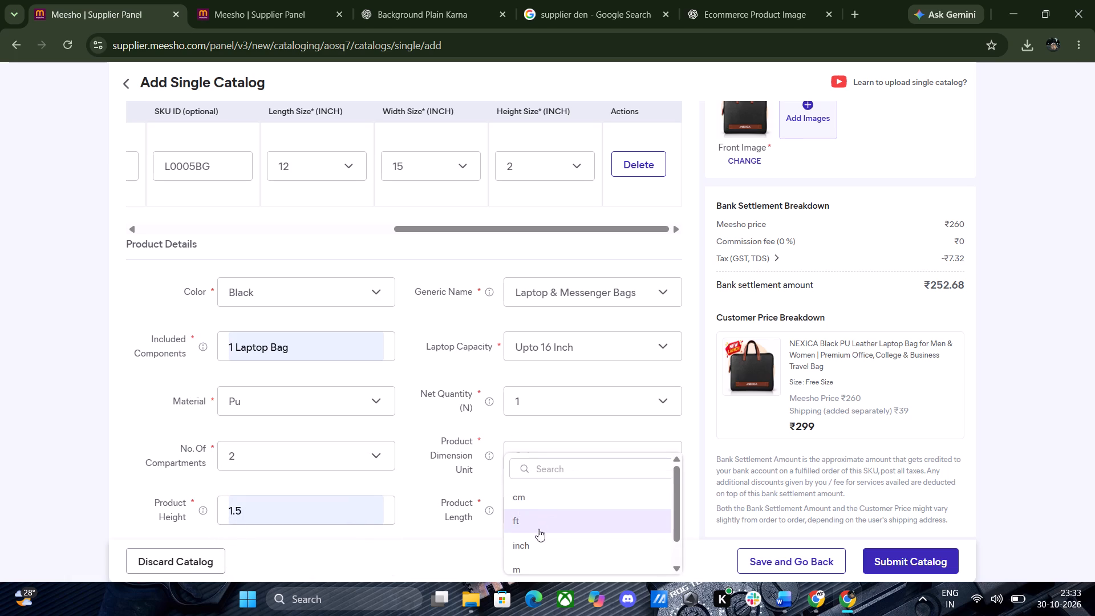
pyautogui.click(538, 540)
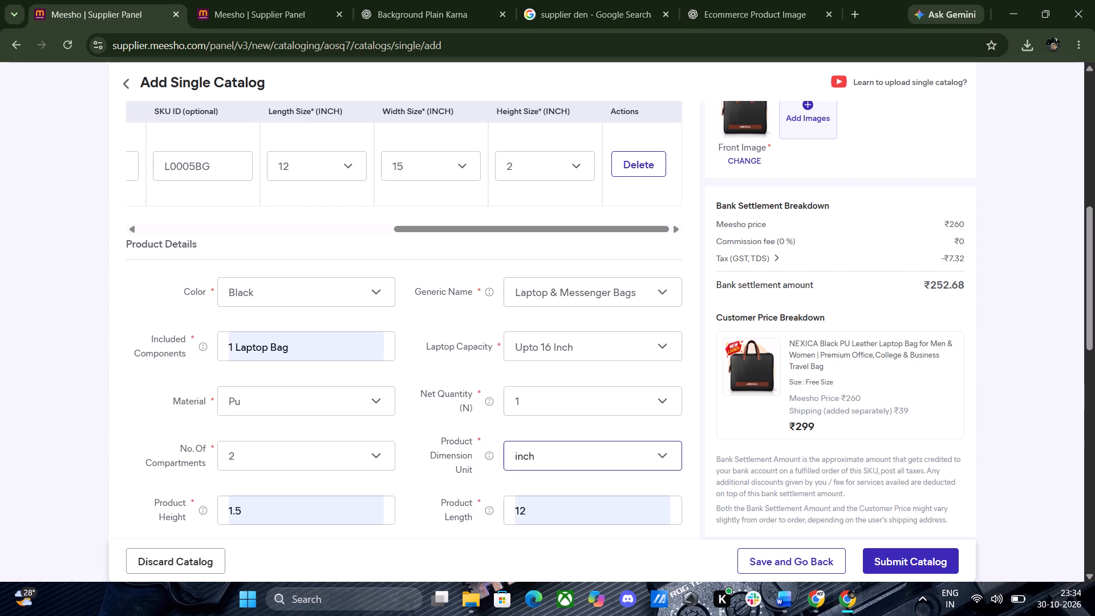
pyautogui.scroll(-2, 502, 427)
pyautogui.click(532, 380)
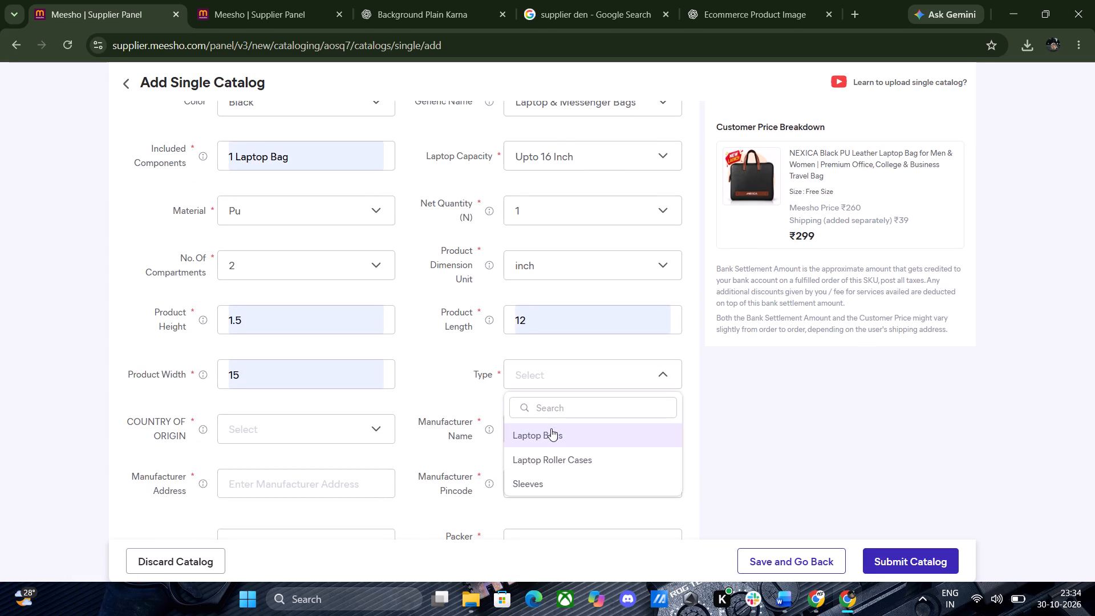
pyautogui.click(554, 438)
# Set the country of origin to India and fill in Nexica as the manufacturer name.
pyautogui.click(310, 435)
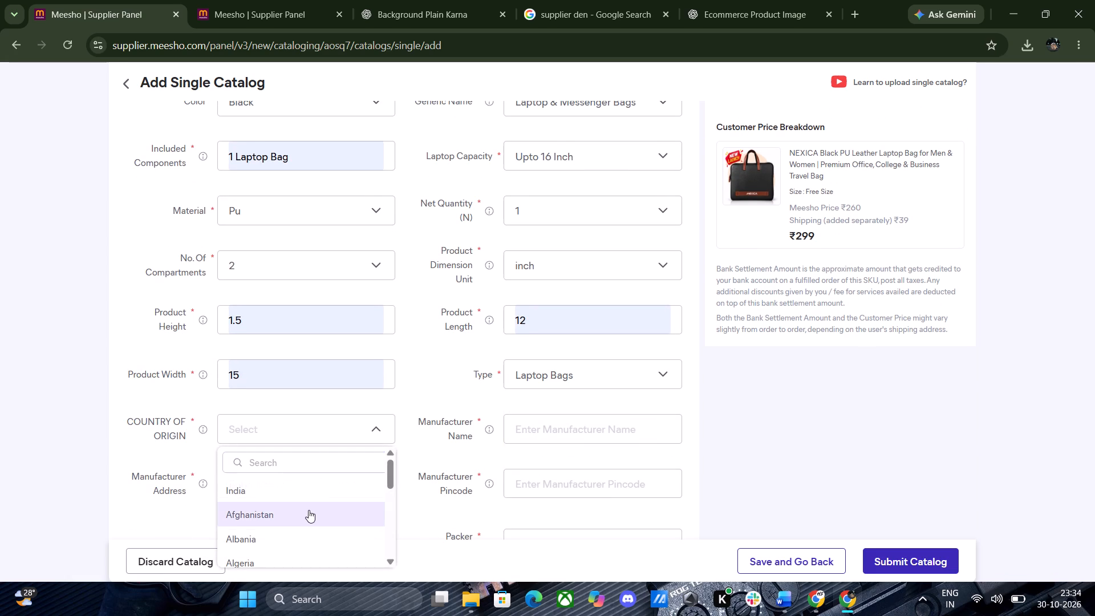
pyautogui.click(301, 492)
pyautogui.click(521, 429)
pyautogui.click(619, 475)
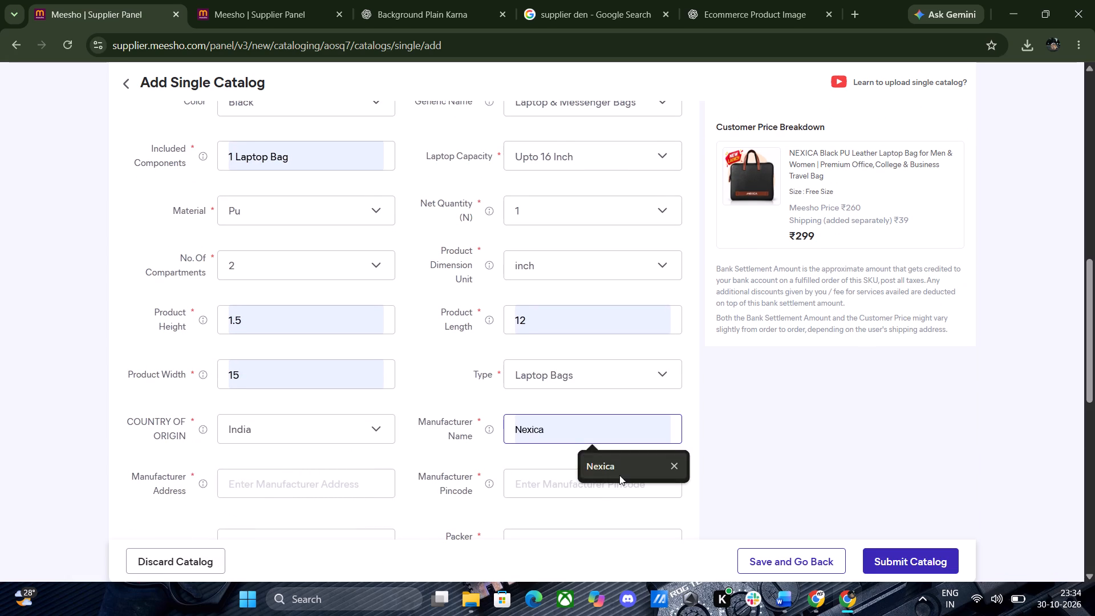
# Fill in the manufacturer address with the previously used entry and enter the manufacturer pincode.
pyautogui.click(291, 479)
pyautogui.click(329, 515)
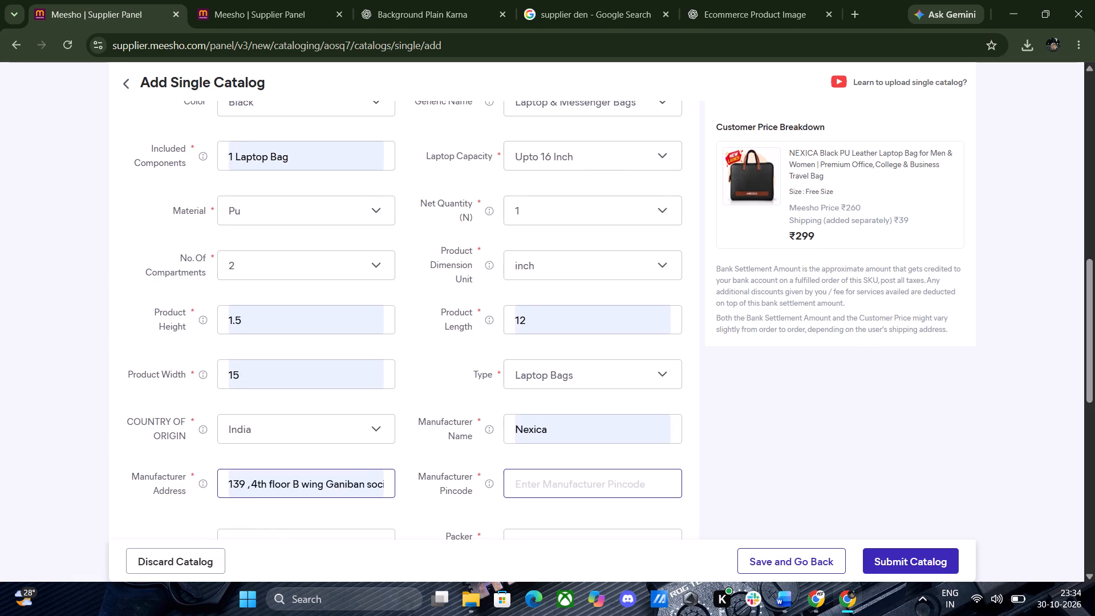
pyautogui.click(582, 487)
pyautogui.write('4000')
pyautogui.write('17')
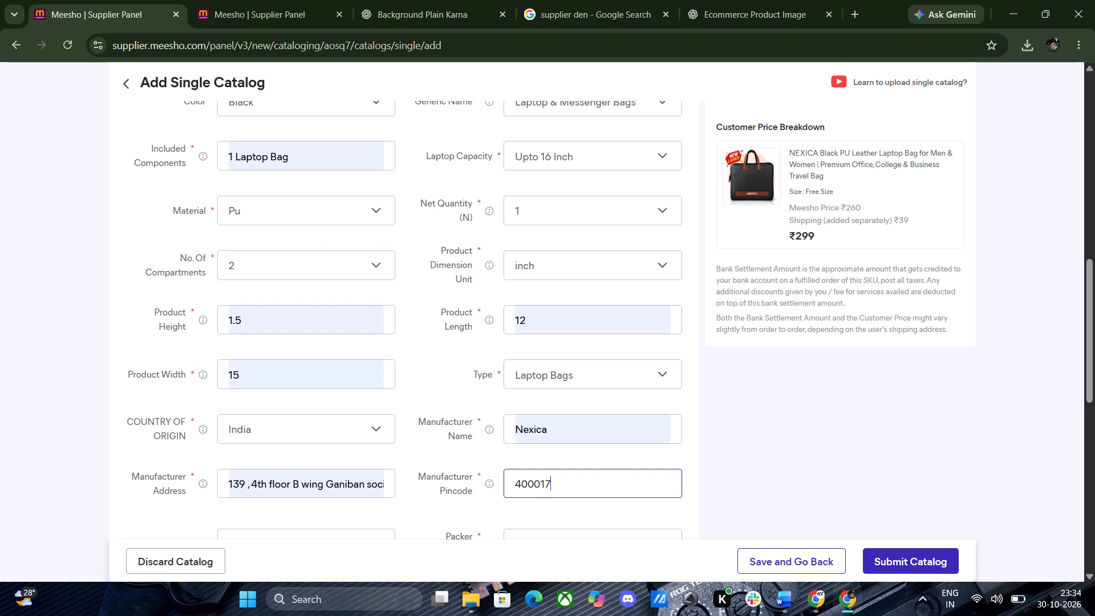
# Set the packer details to be the same as the manufacturer details.
pyautogui.scroll(-2, 577, 458)
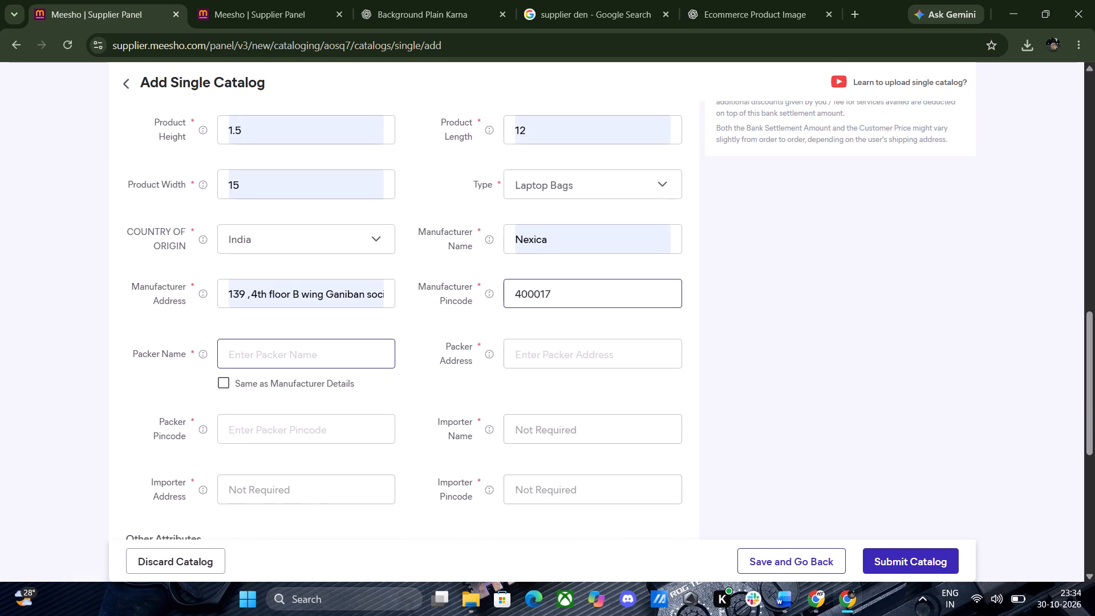
pyautogui.click(225, 383)
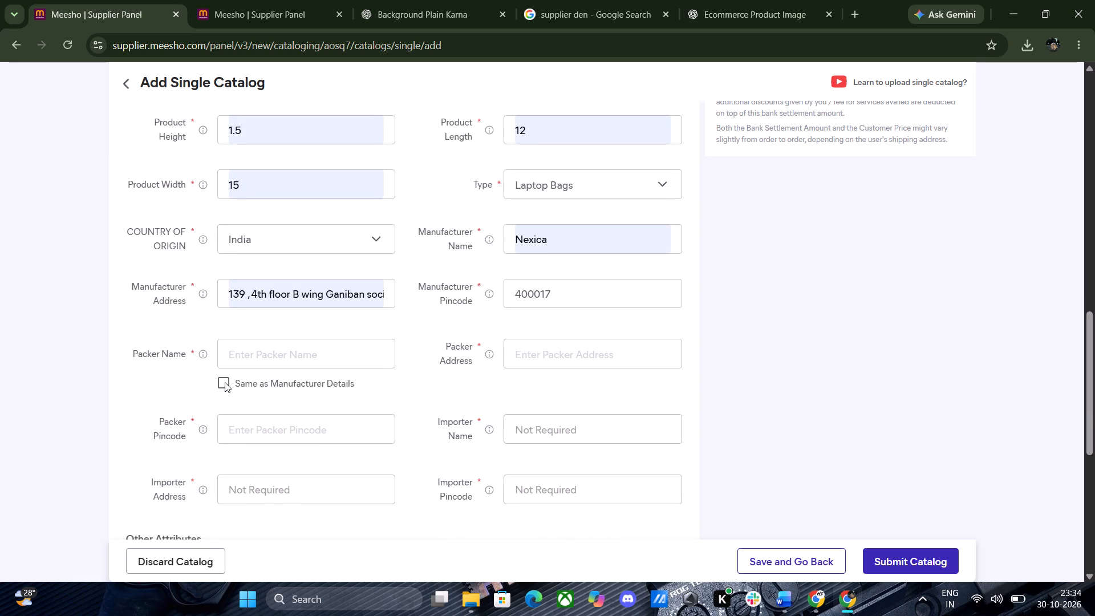
pyautogui.click(225, 382)
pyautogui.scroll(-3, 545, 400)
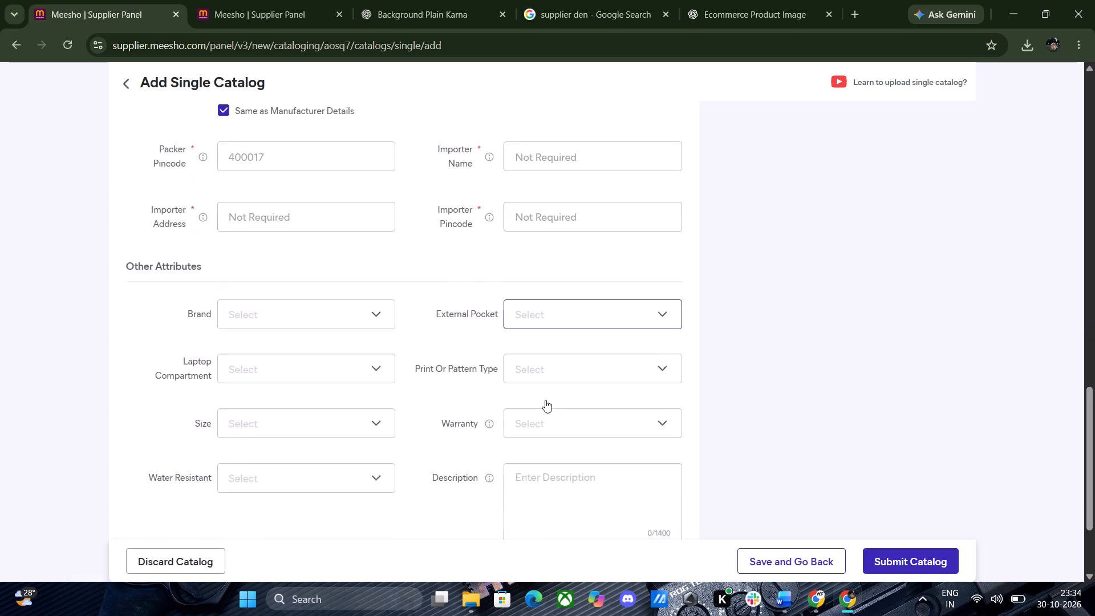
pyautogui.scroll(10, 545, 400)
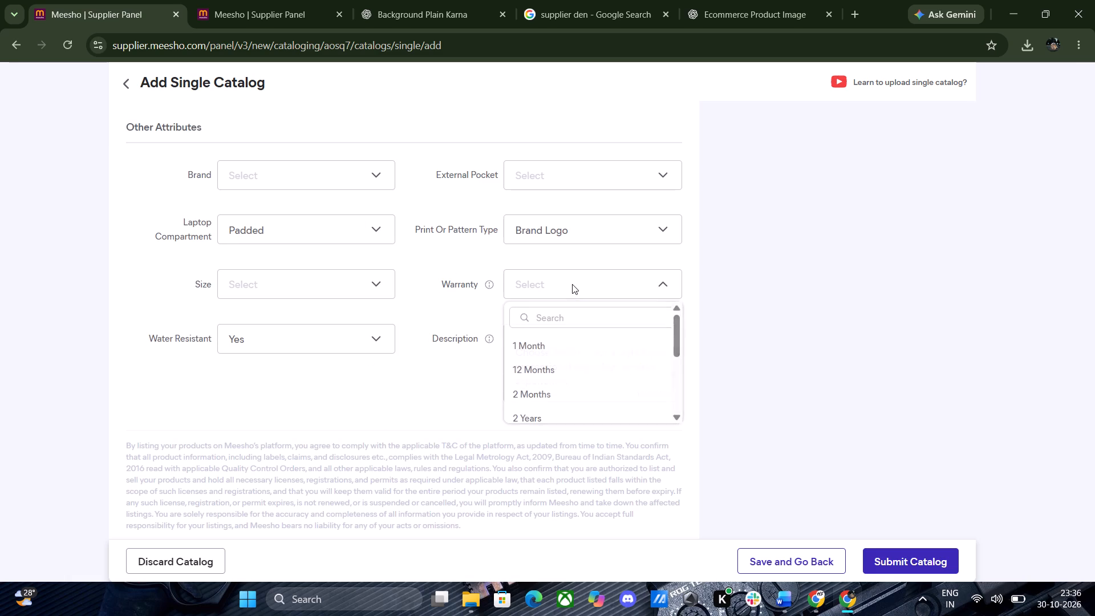
pyautogui.click(572, 284)
pyautogui.click(281, 179)
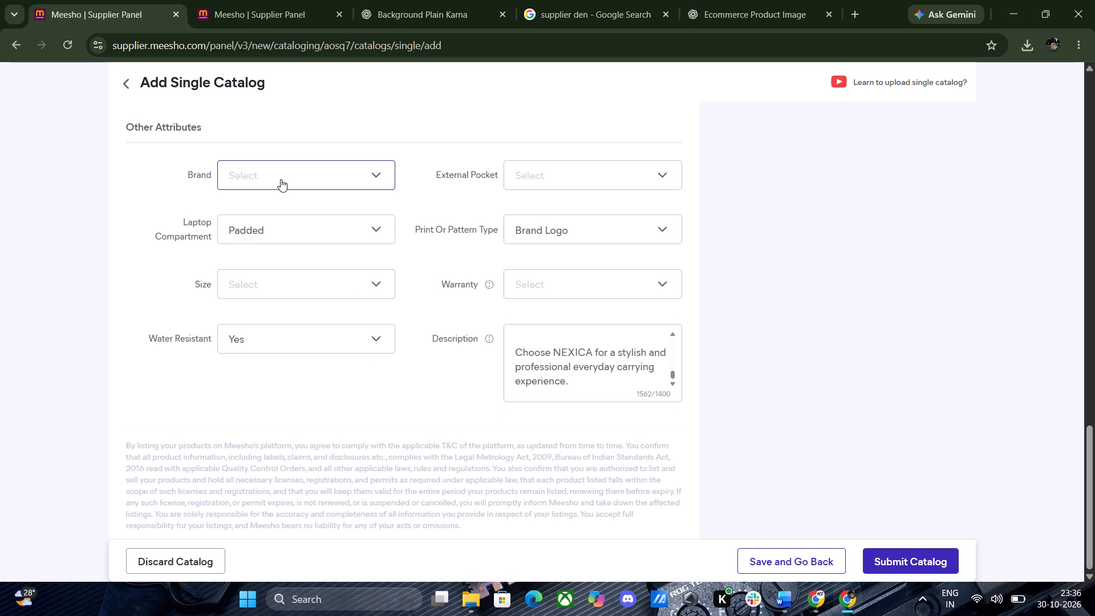
pyautogui.click(281, 179)
pyautogui.click(543, 169)
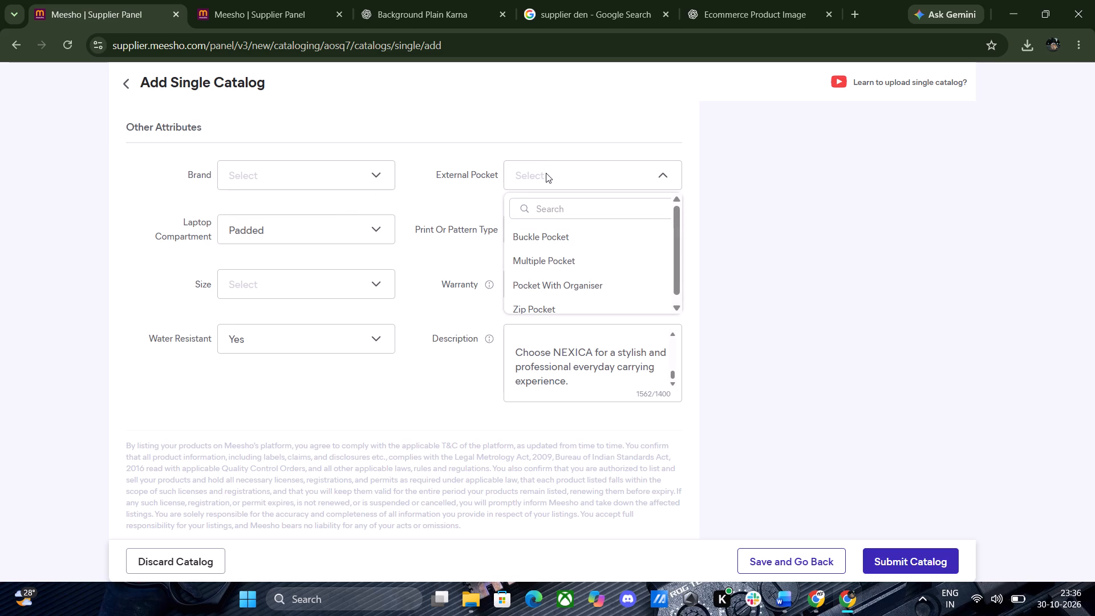
pyautogui.click(546, 173)
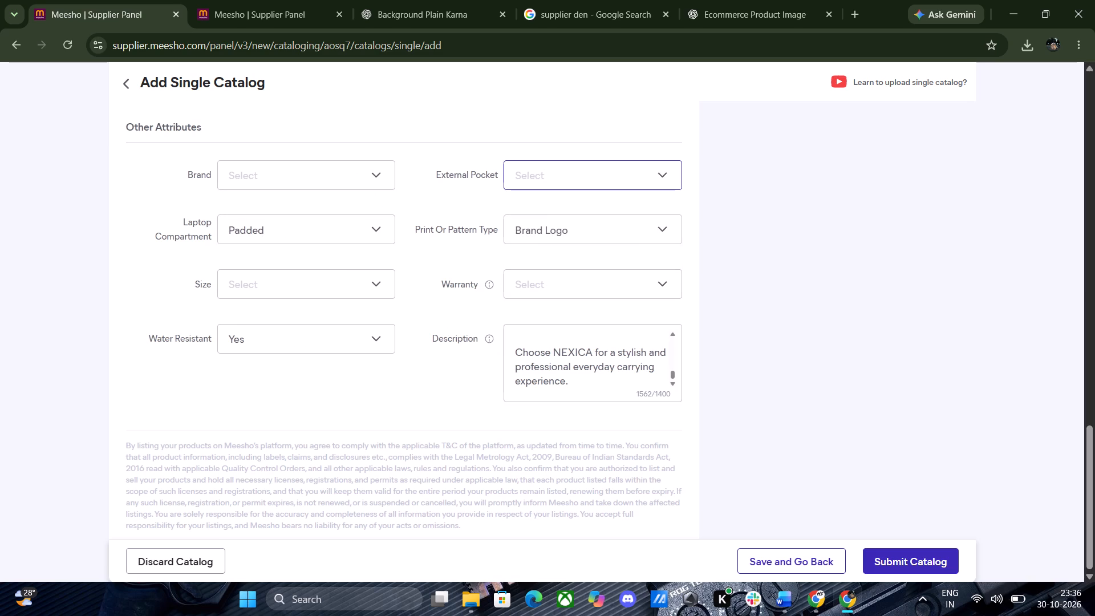
# Review the catalog's product details, uploaded images and price breakdown, and submit the catalog.
pyautogui.scroll(8, 901, 497)
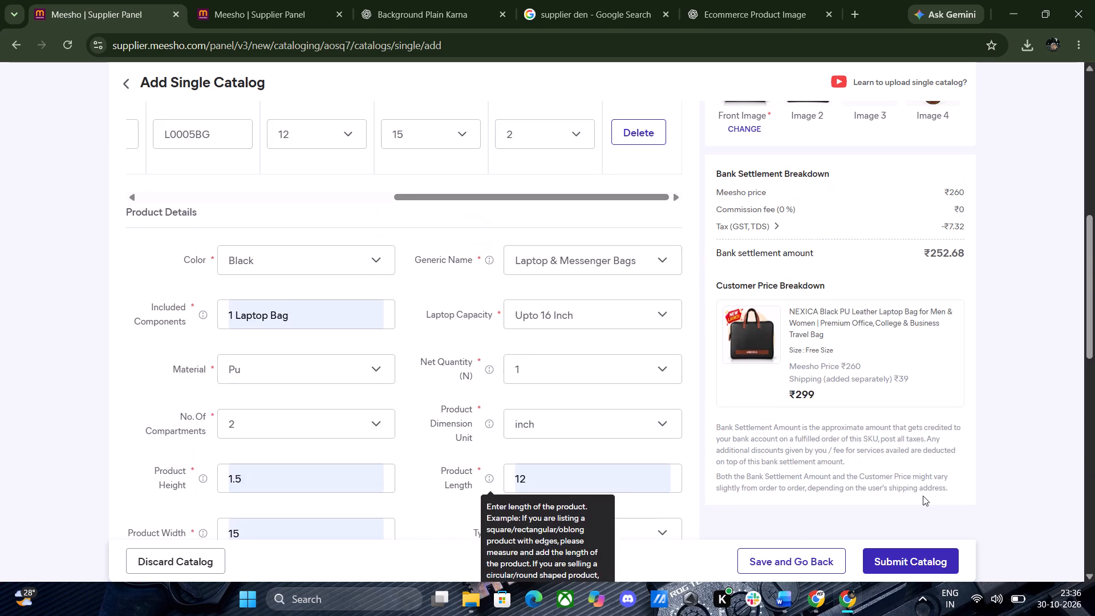
pyautogui.scroll(6, 920, 495)
pyautogui.scroll(-2, 920, 495)
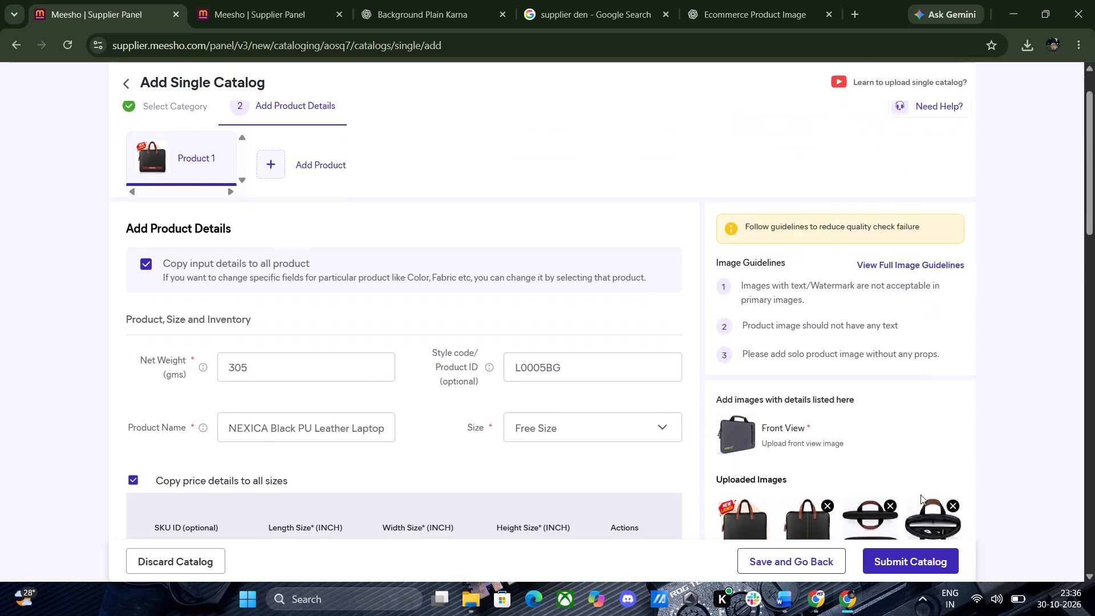
pyautogui.scroll(-1, 920, 495)
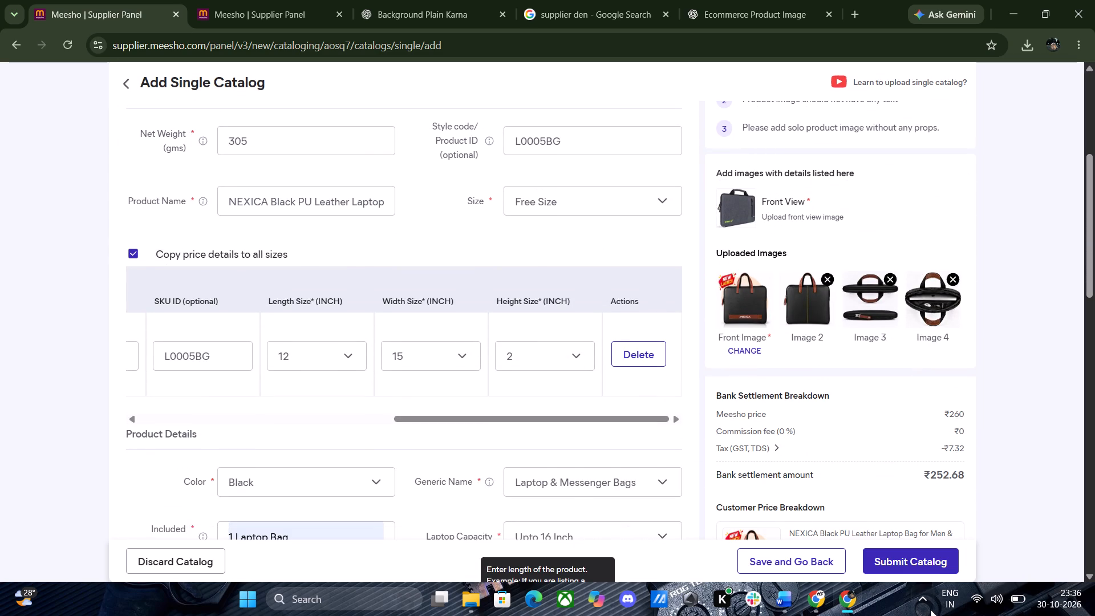
pyautogui.click(920, 565)
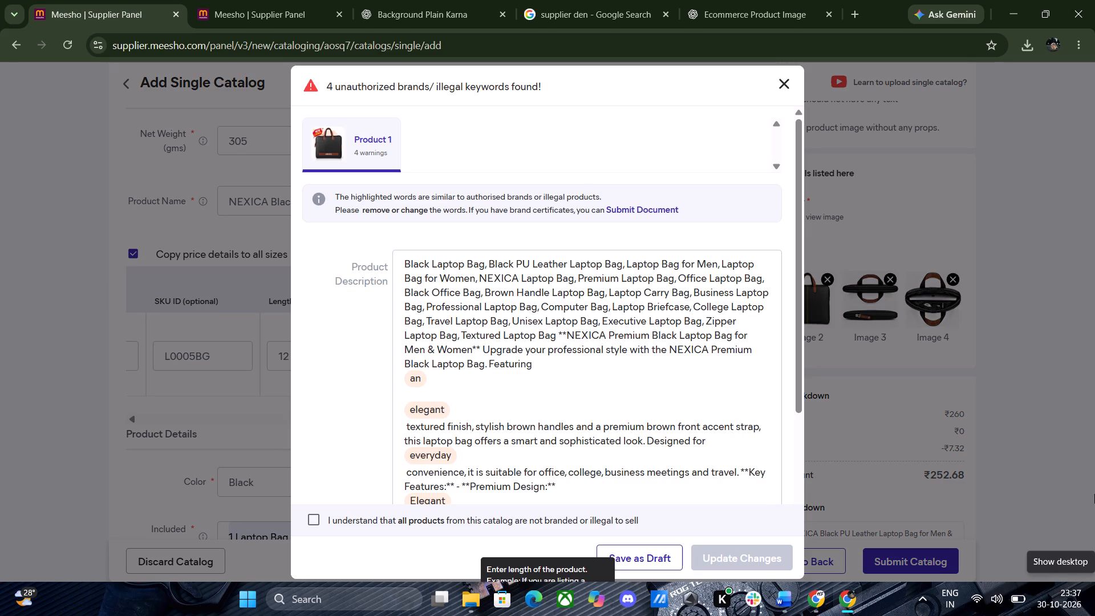
# Review the flagged words in the product description, accept the declaration that no products are branded or illegal, and update the changes.
pyautogui.scroll(-1, 826, 352)
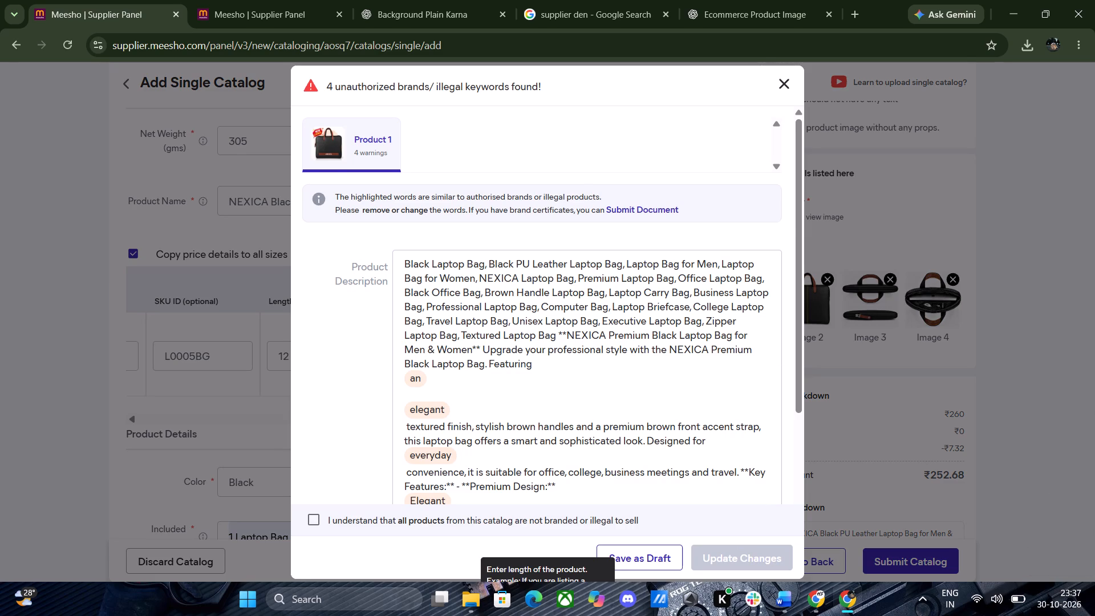
pyautogui.scroll(-2, 597, 363)
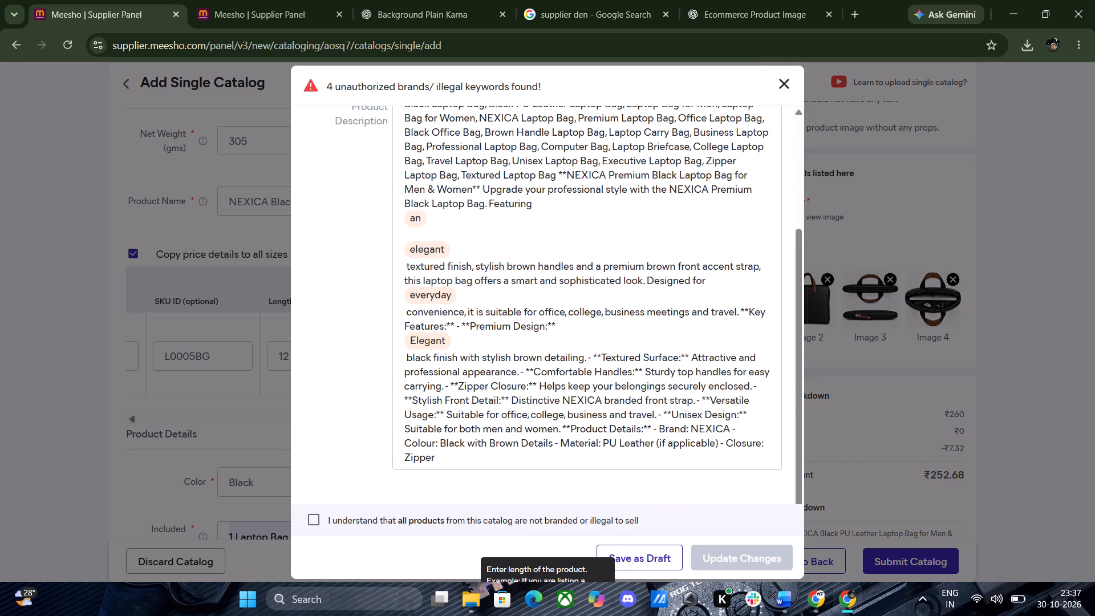
pyautogui.scroll(1, 484, 254)
pyautogui.scroll(-1, 484, 254)
pyautogui.scroll(-1, 452, 294)
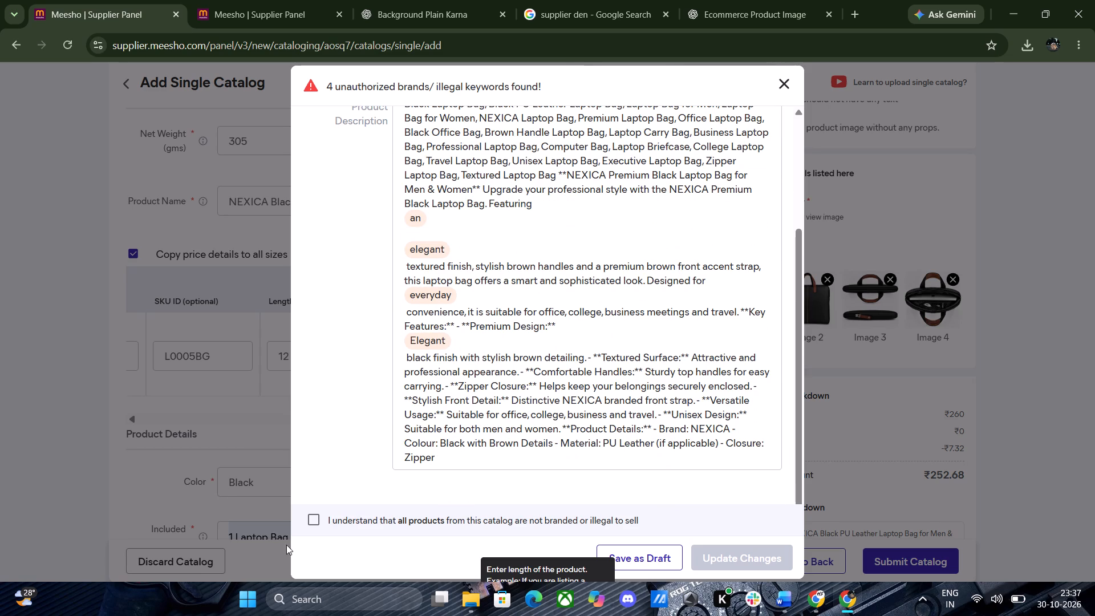
pyautogui.click(315, 520)
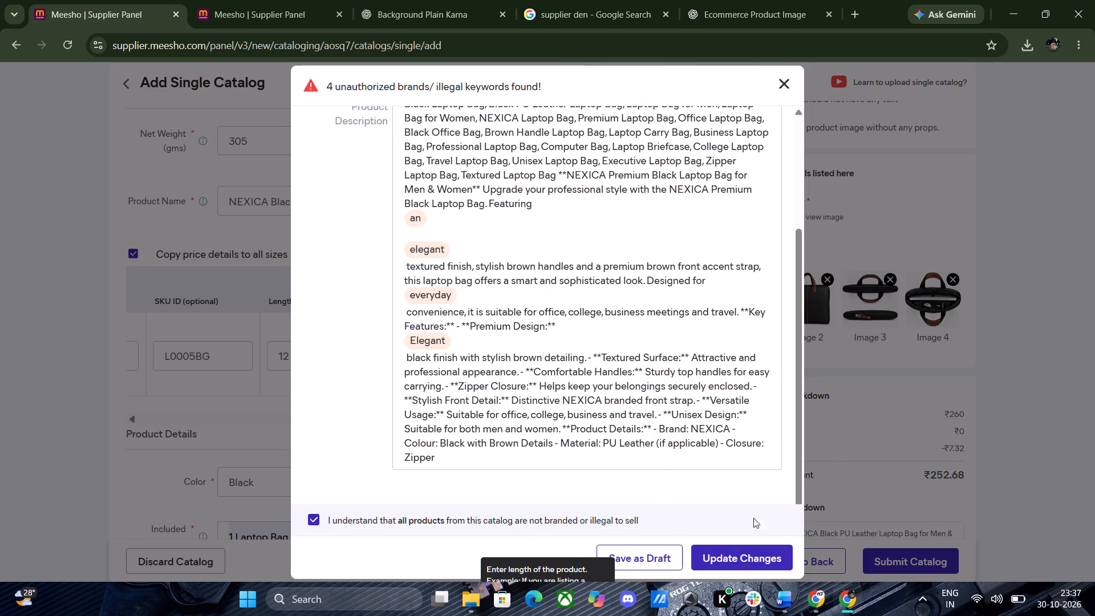
pyautogui.scroll(2, 739, 494)
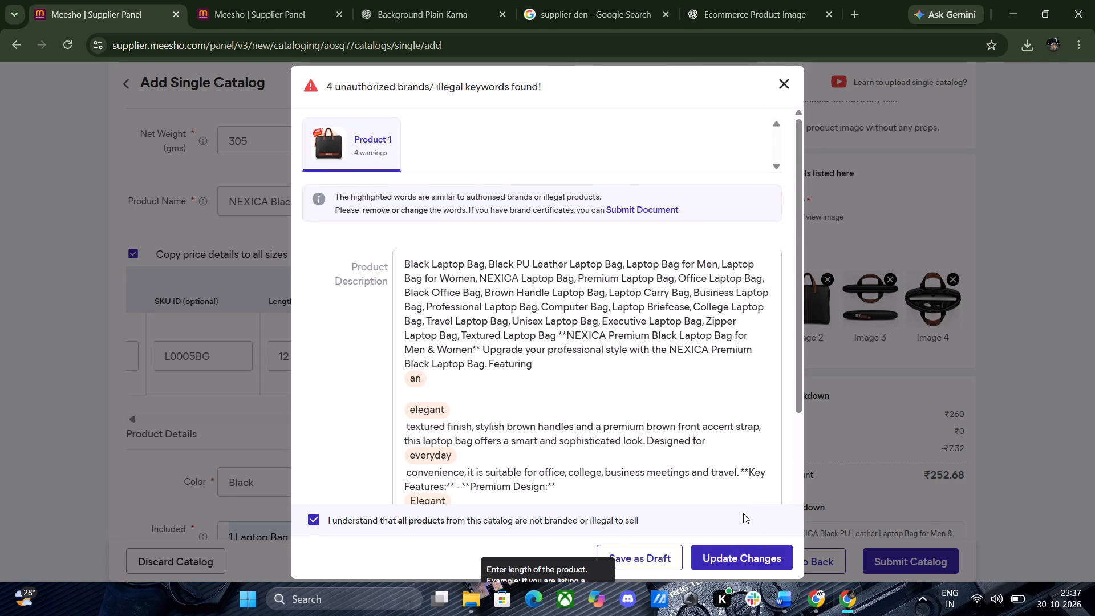
pyautogui.scroll(-1, 623, 457)
pyautogui.scroll(1, 683, 472)
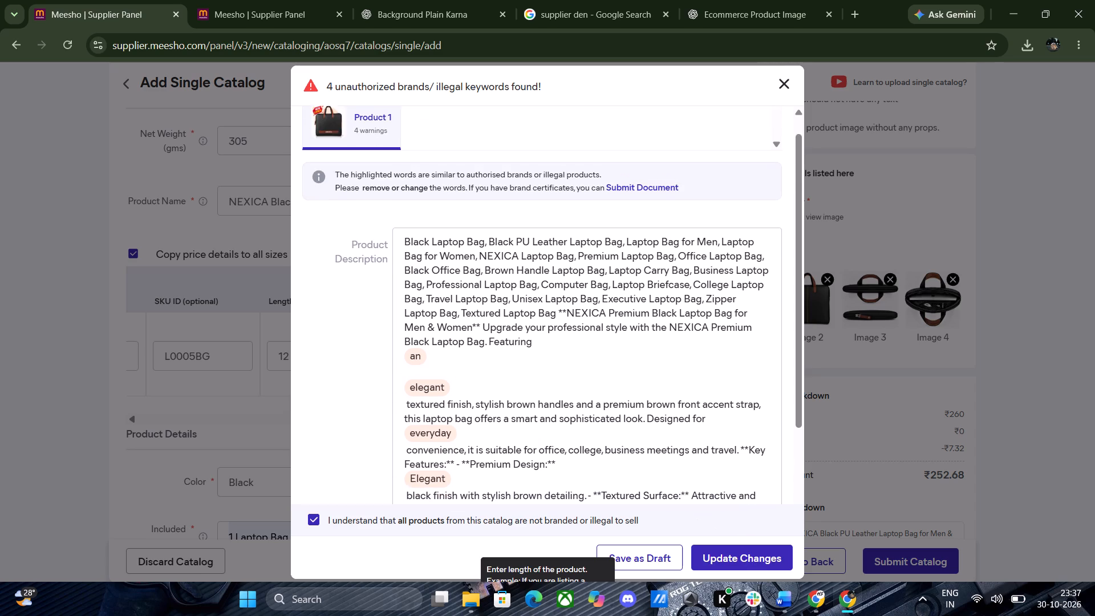
pyautogui.scroll(2, 710, 496)
pyautogui.click(740, 552)
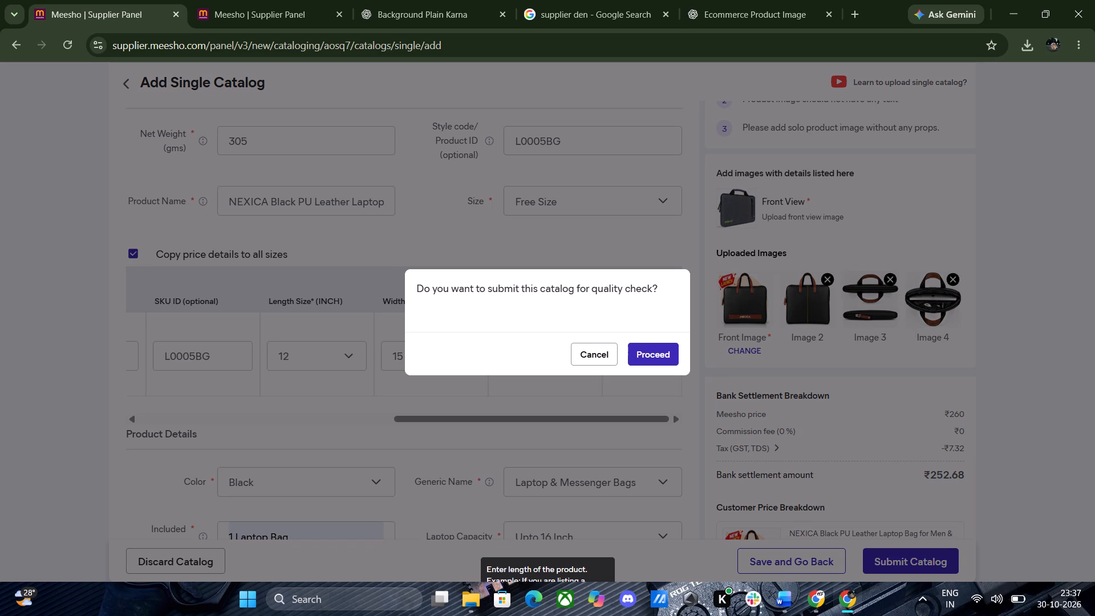
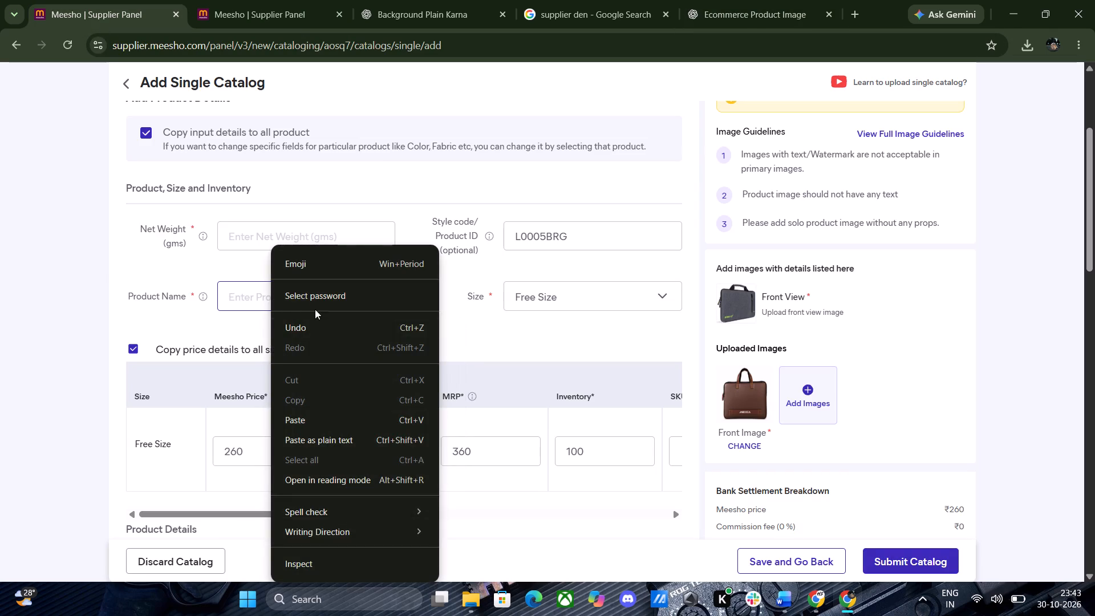
pyautogui.click(315, 414)
# Set the product's net weight to 305 gms.
pyautogui.click(273, 237)
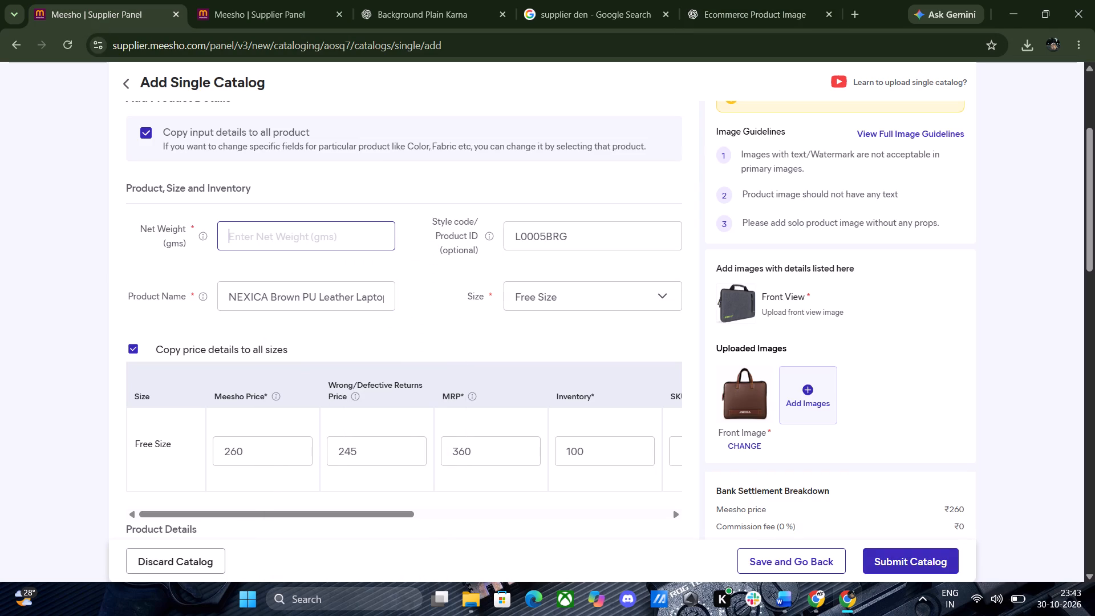
pyautogui.press('3')
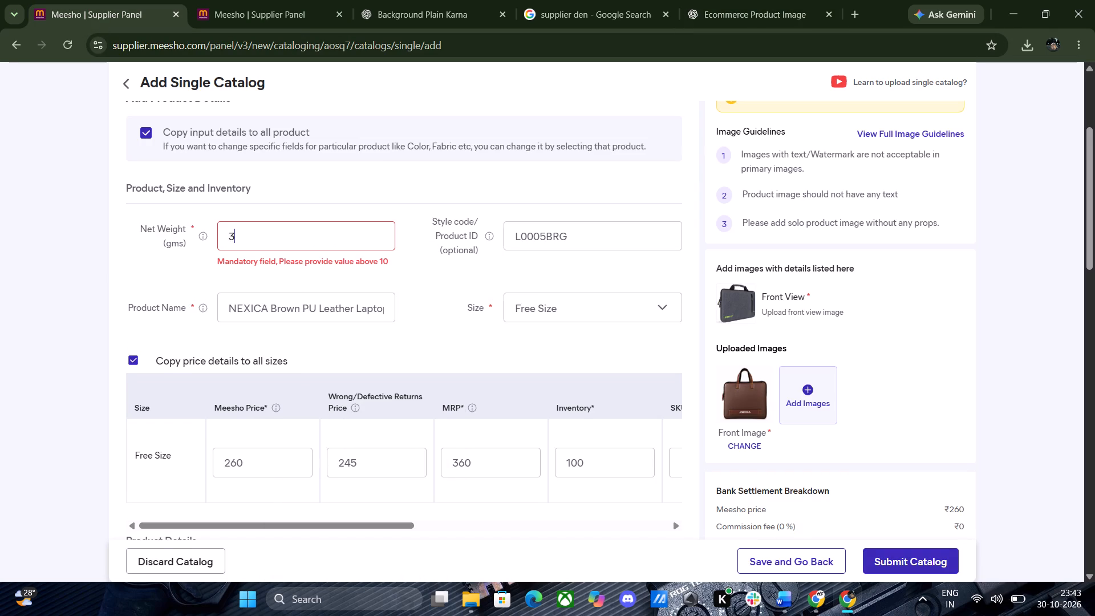
pyautogui.press('0')
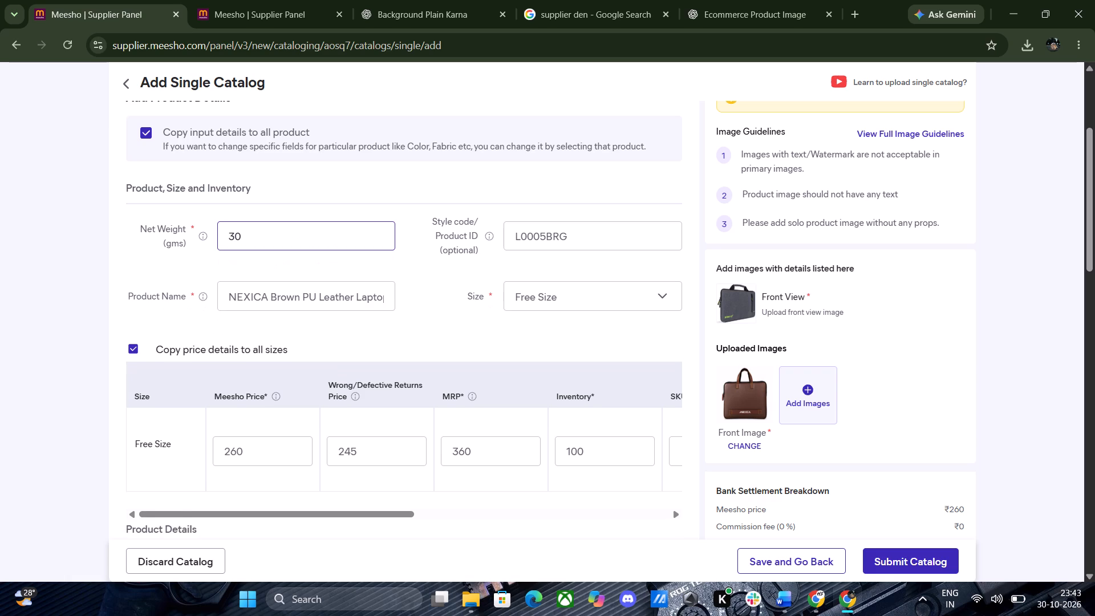
pyautogui.press('5')
# Copy the style code L0005BRG into the SKU ID of the Free Size row.
pyautogui.scroll(-3, 533, 375)
pyautogui.click(672, 229)
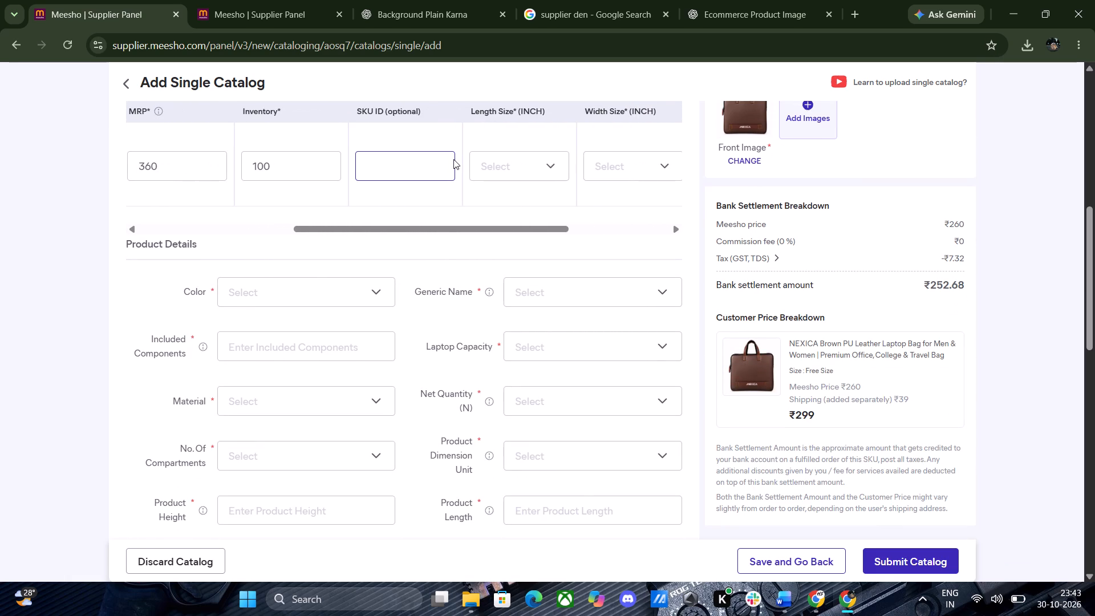
pyautogui.scroll(2, 471, 182)
pyautogui.doubleClick(534, 143)
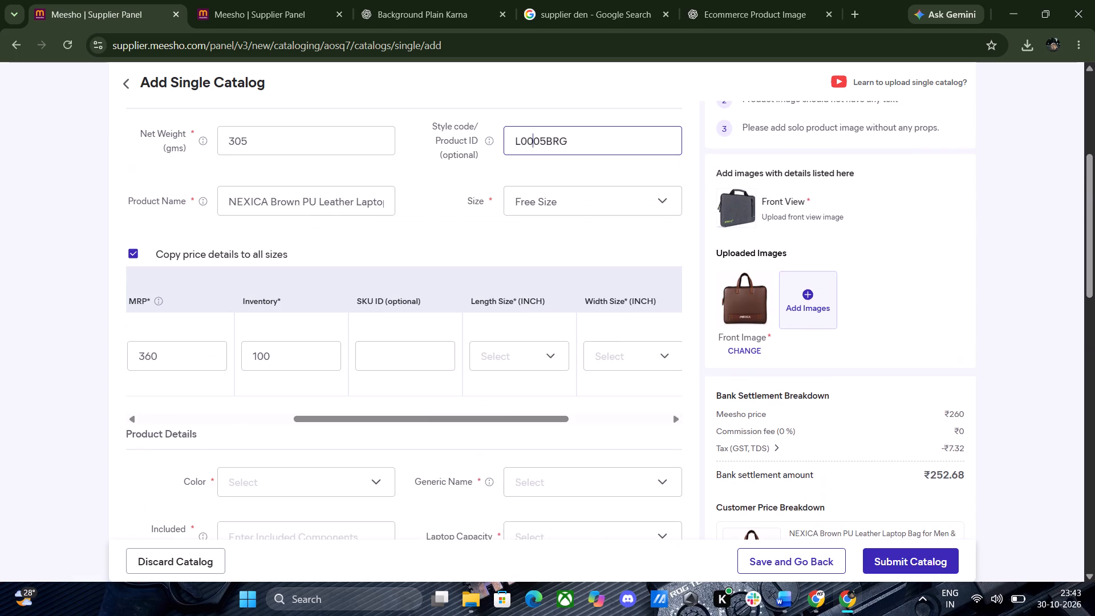
pyautogui.rightClick(534, 143)
pyautogui.click(578, 241)
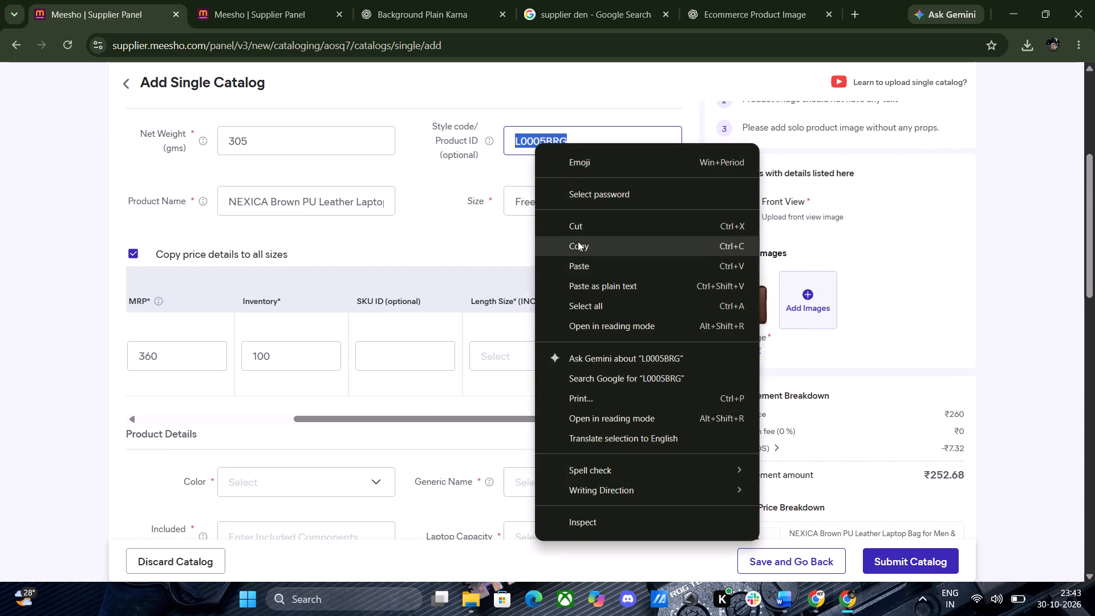
pyautogui.click(423, 351)
pyautogui.rightClick(423, 351)
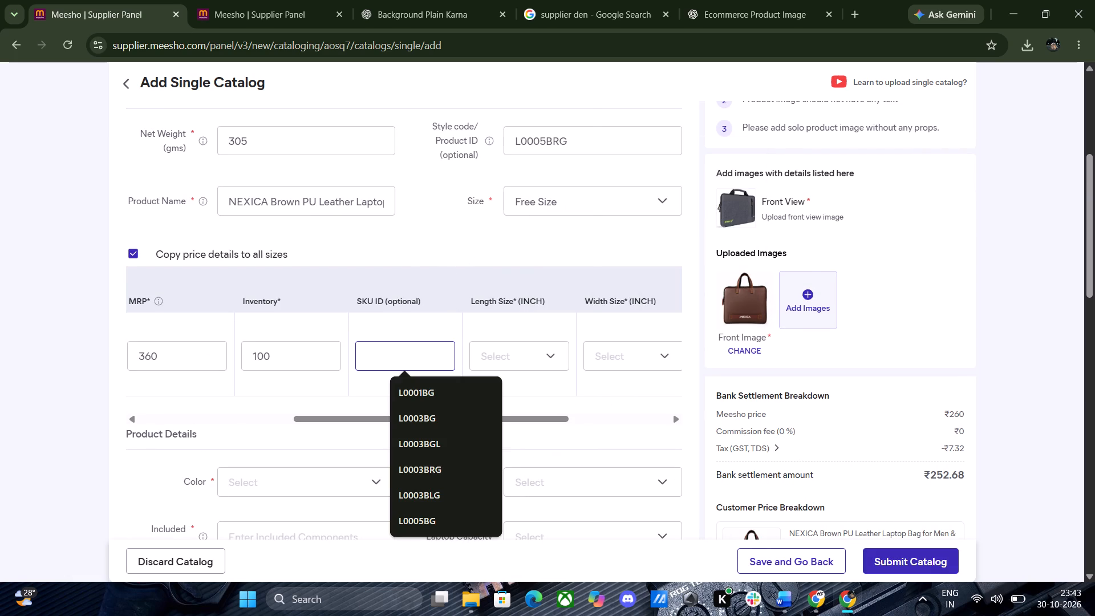
pyautogui.click(473, 183)
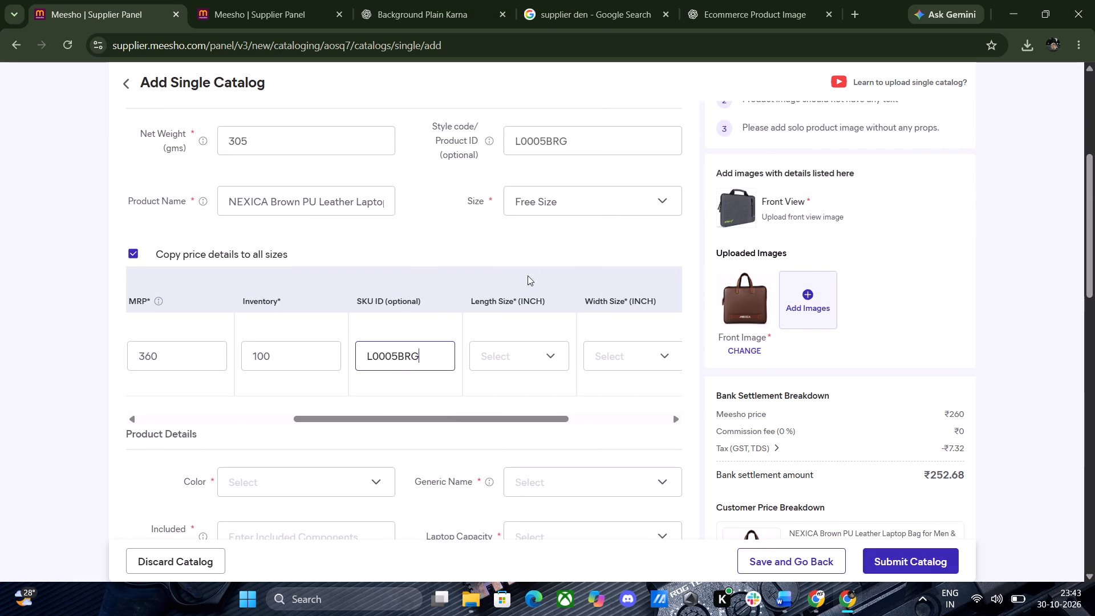
# Set the Free Size row's length size to 12 inches and width size to 15 inches.
pyautogui.click(531, 355)
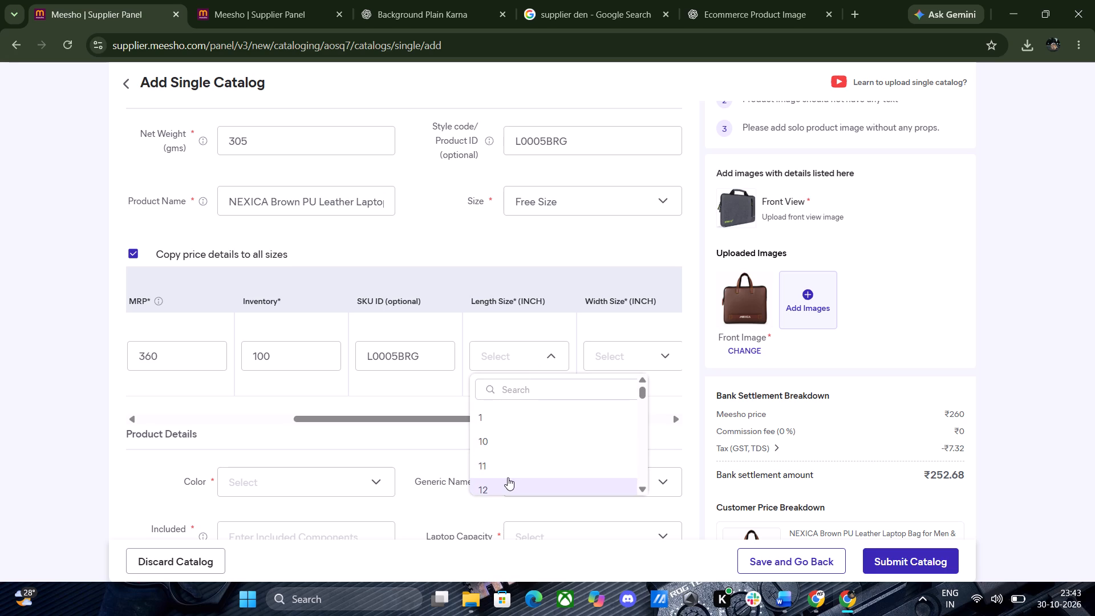
pyautogui.click(508, 477)
pyautogui.click(607, 350)
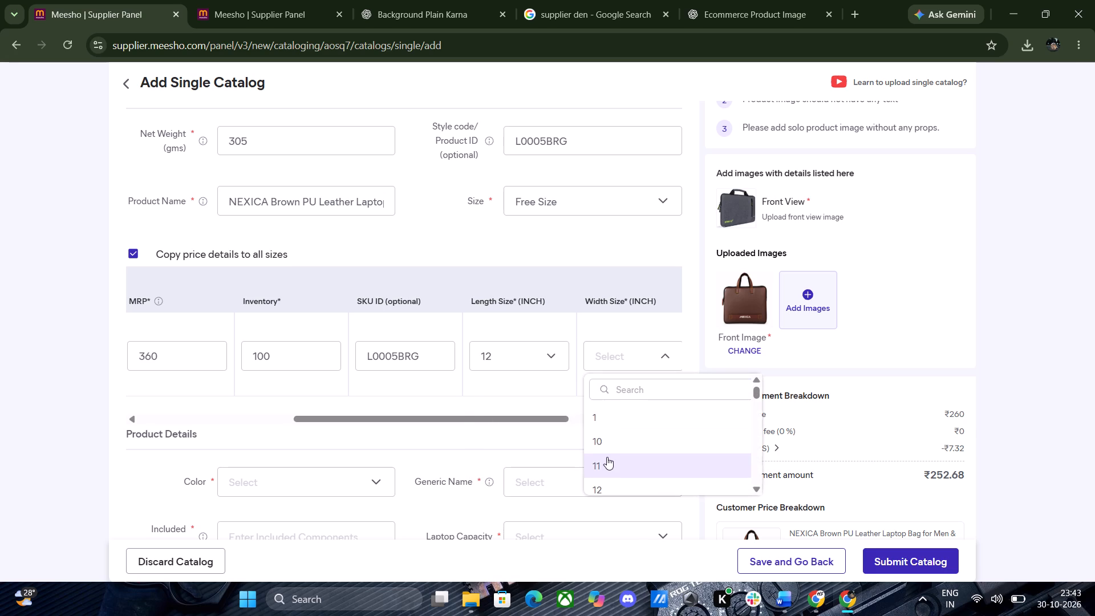
pyautogui.scroll(-1, 607, 459)
pyautogui.click(618, 465)
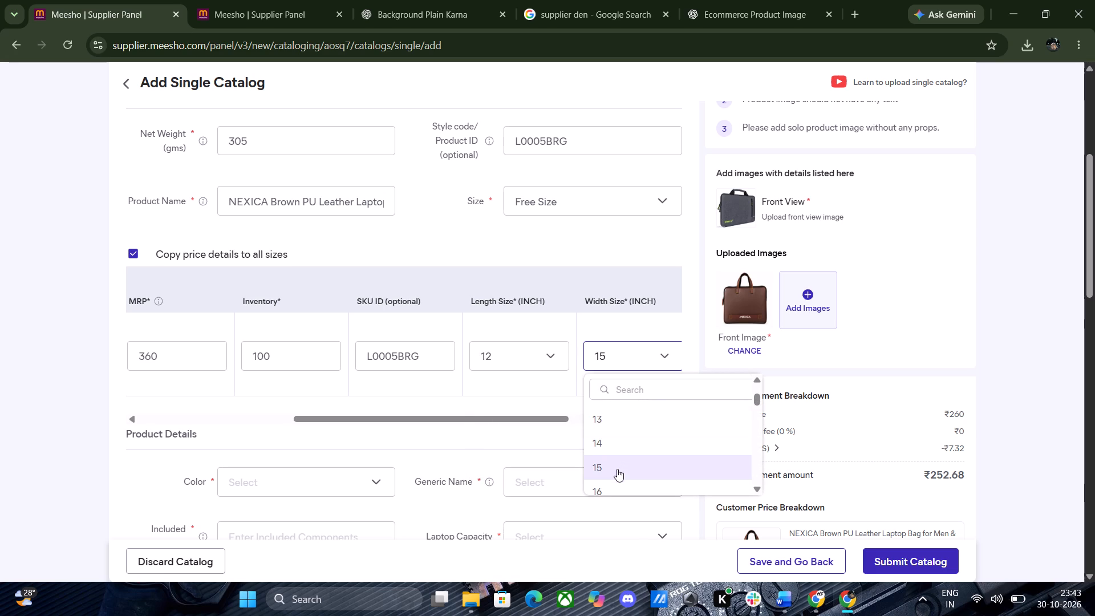
# In the product details, set the net quantity to 1 and the product dimension unit to inch.
pyautogui.scroll(-2, 601, 463)
pyautogui.click(587, 402)
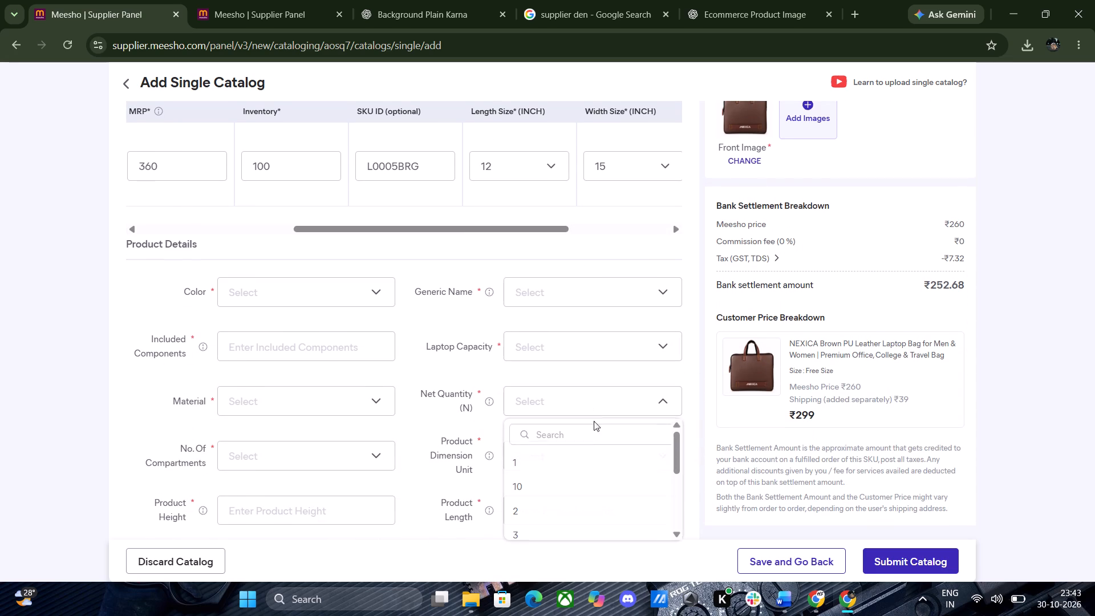
pyautogui.click(578, 467)
pyautogui.click(569, 445)
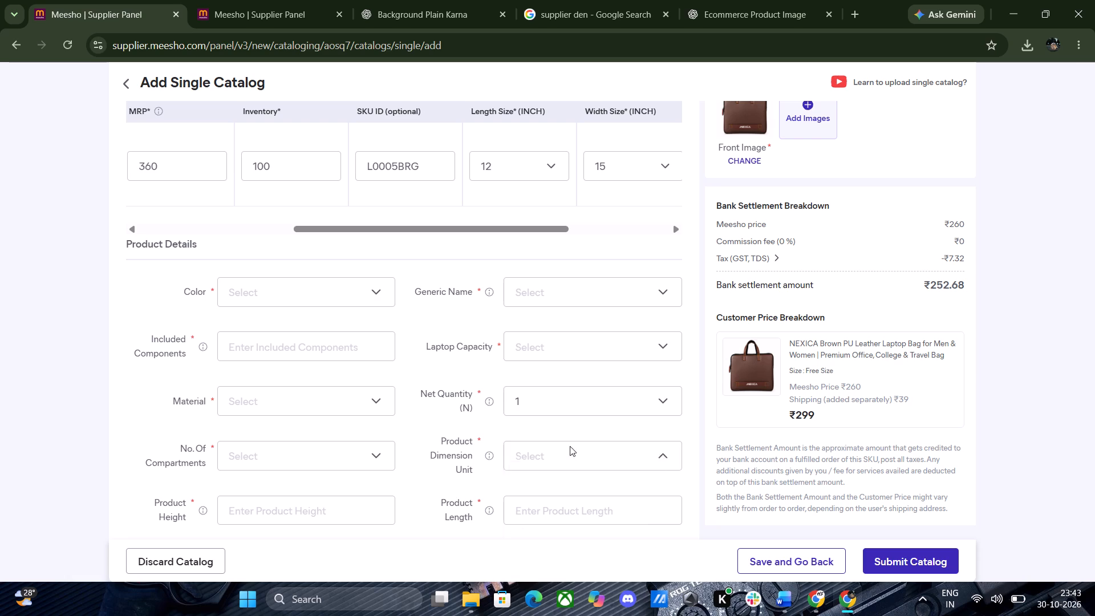
pyautogui.click(552, 548)
# Fill in the product dimensions from saved suggestions: height 1.5, width 15 and length 12.
pyautogui.click(358, 506)
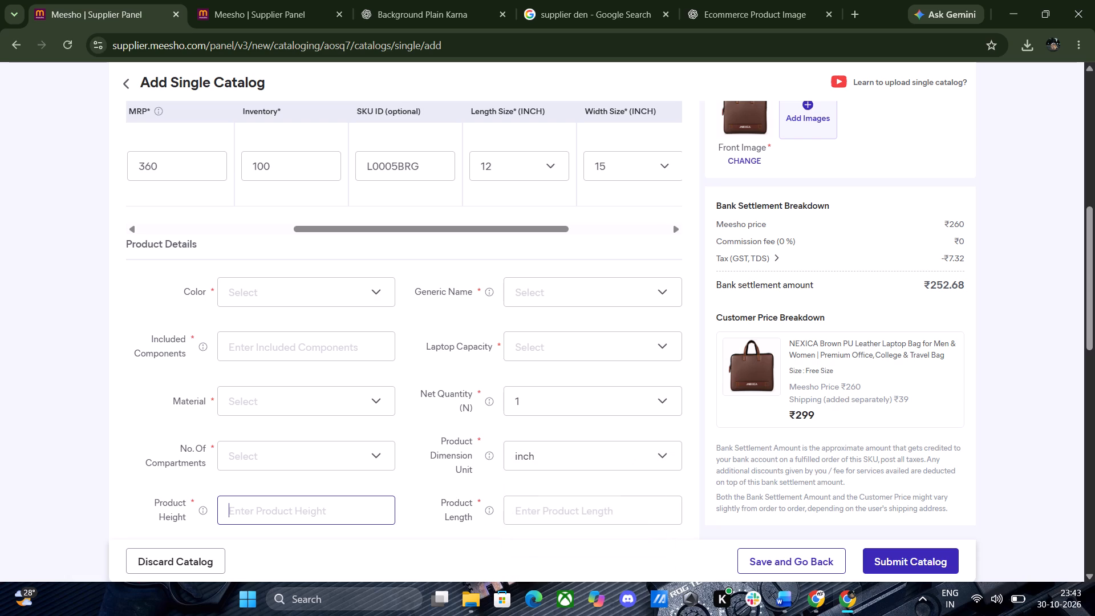
pyautogui.click(363, 453)
pyautogui.scroll(-1, 336, 475)
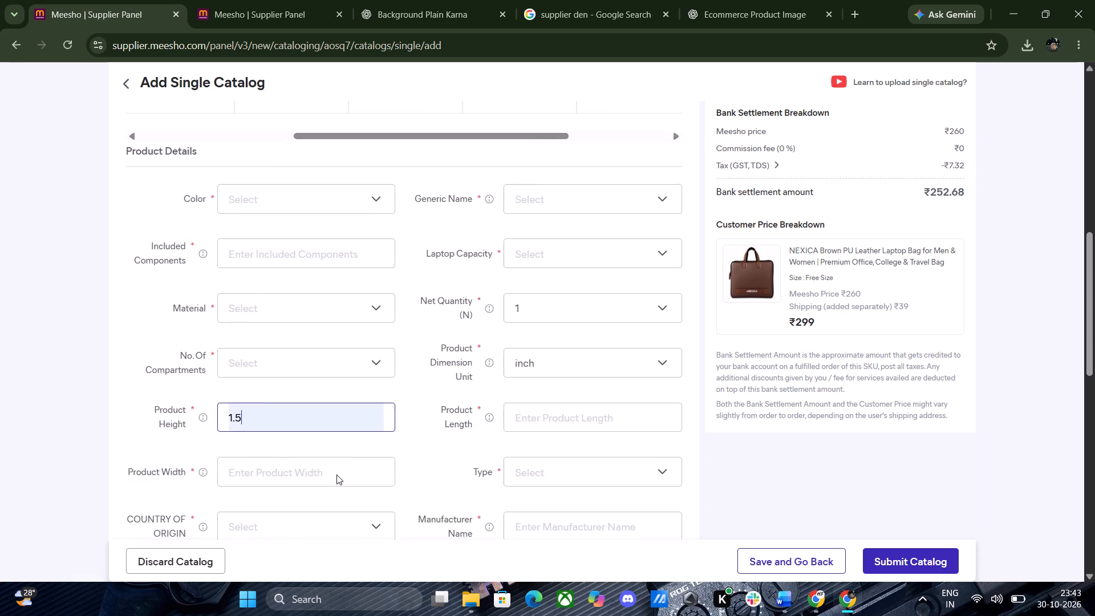
pyautogui.click(336, 475)
pyautogui.click(344, 508)
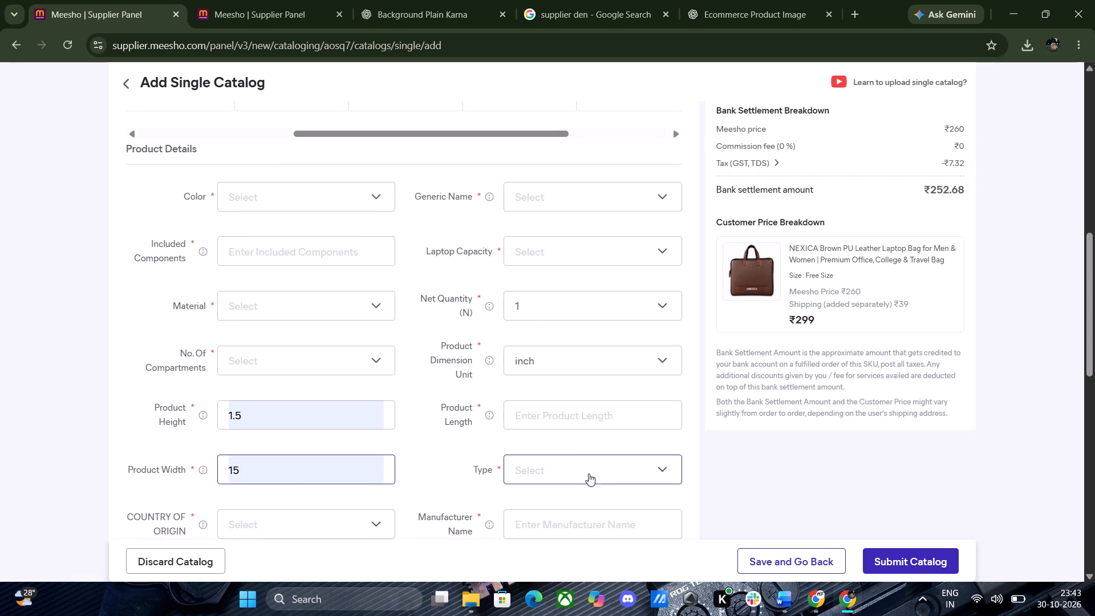
pyautogui.click(578, 416)
pyautogui.click(615, 453)
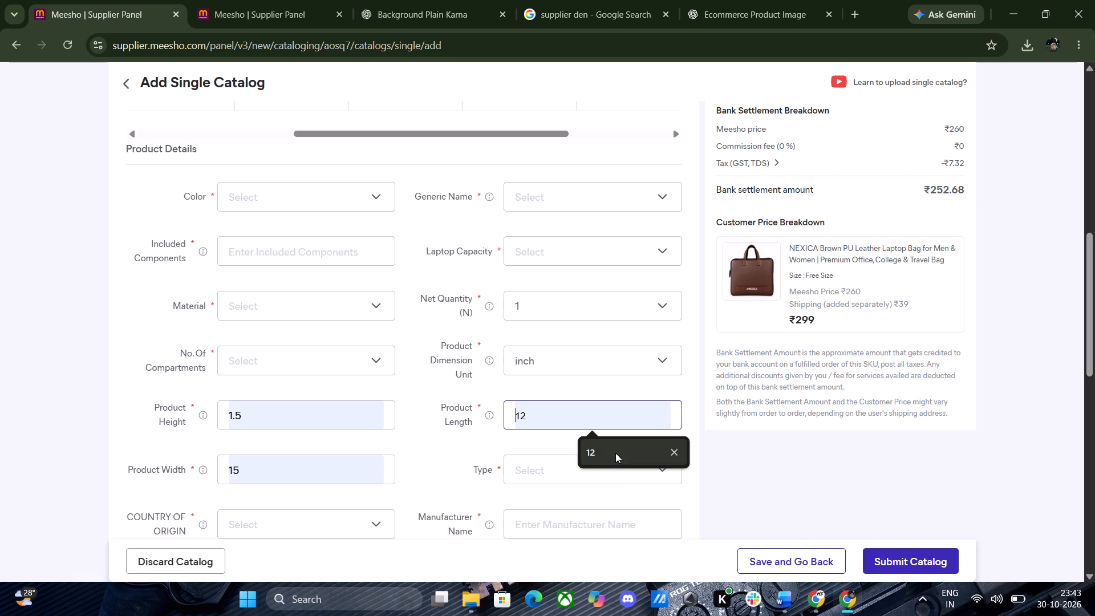
# Open the height size (inch) choices for the Free Size row.
pyautogui.scroll(7, 583, 419)
pyautogui.scroll(-2, 589, 422)
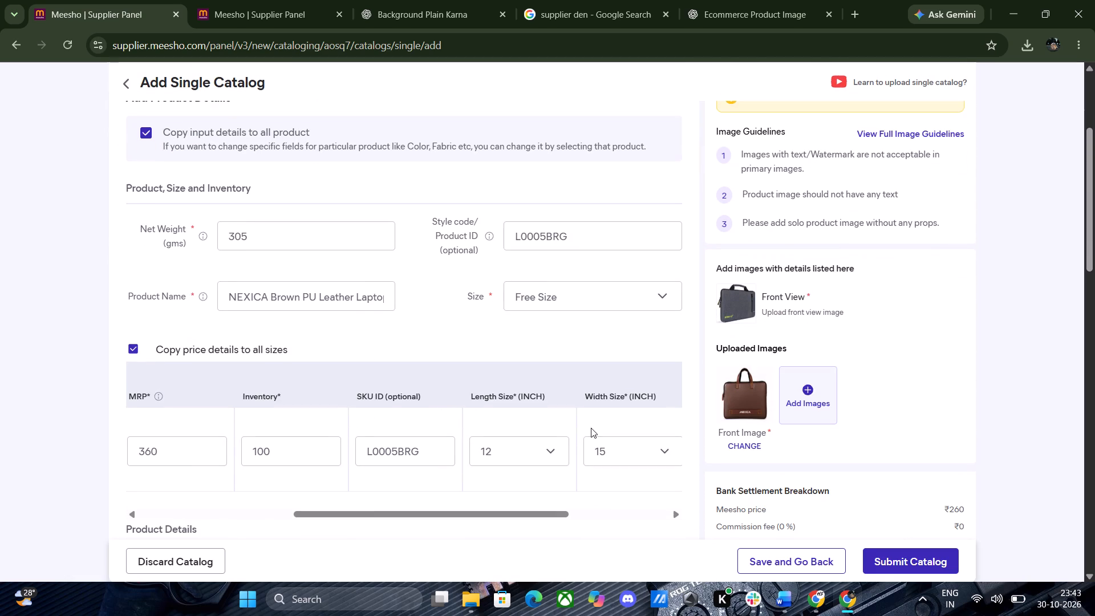
pyautogui.scroll(-1, 620, 423)
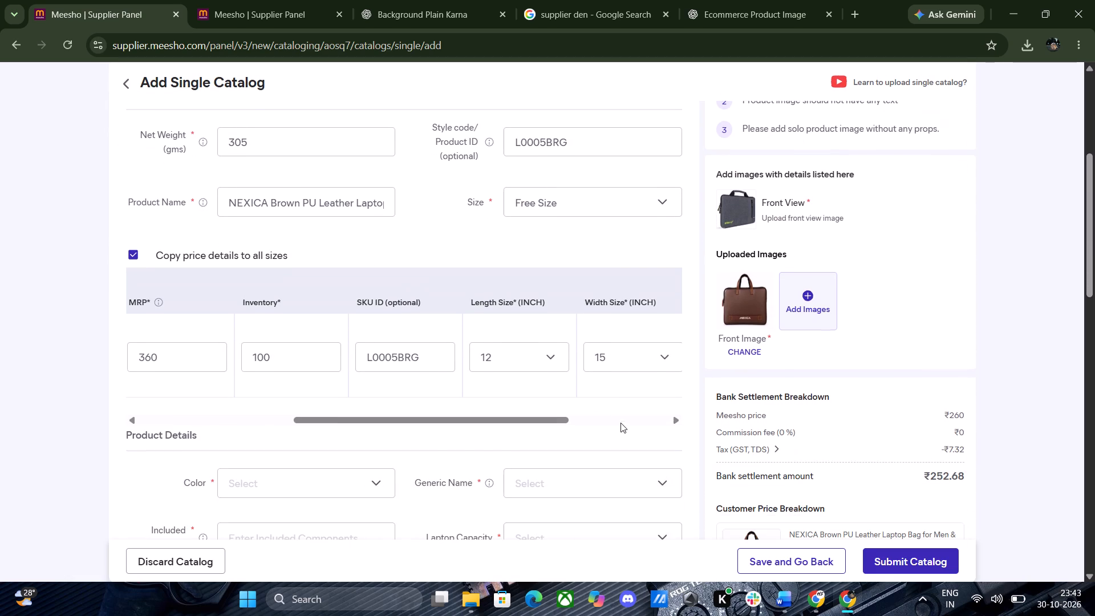
pyautogui.click(679, 420)
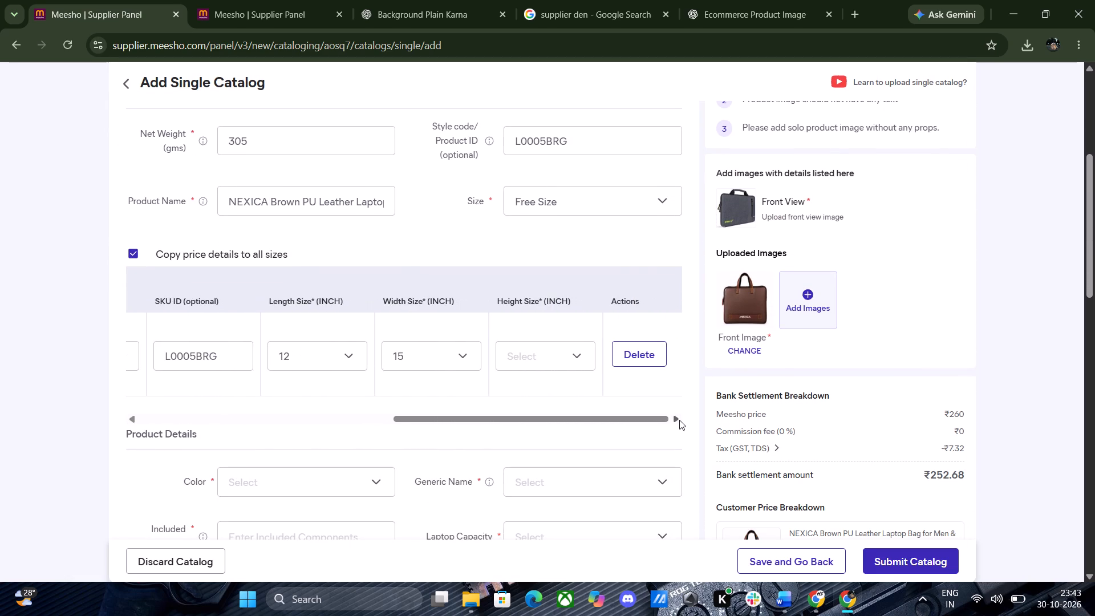
pyautogui.click(586, 360)
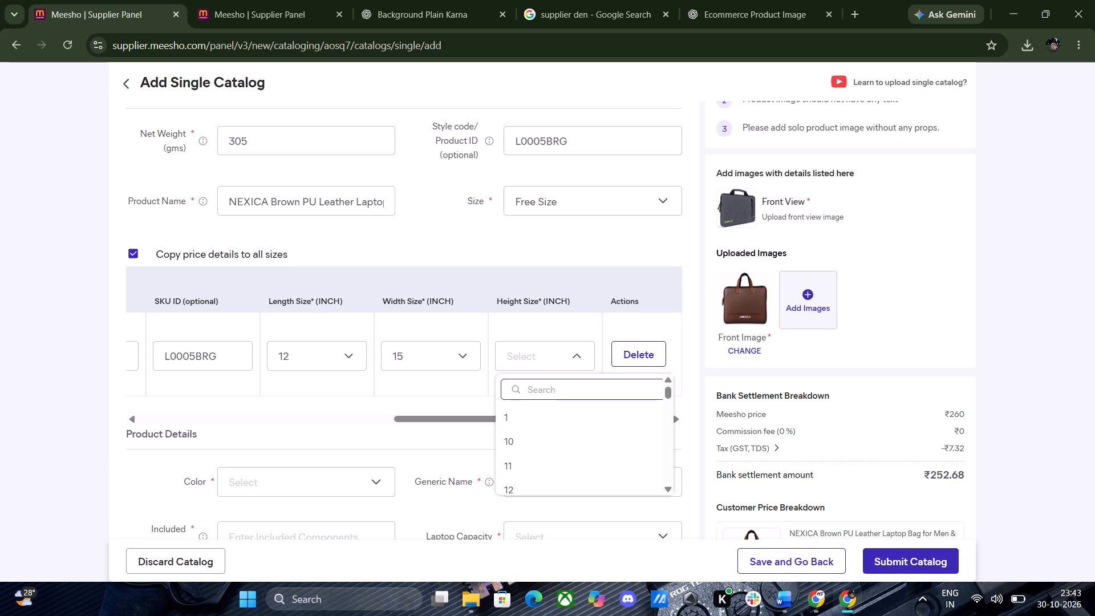
# Set the Free Size row's height size to 2 inches.
pyautogui.click(556, 391)
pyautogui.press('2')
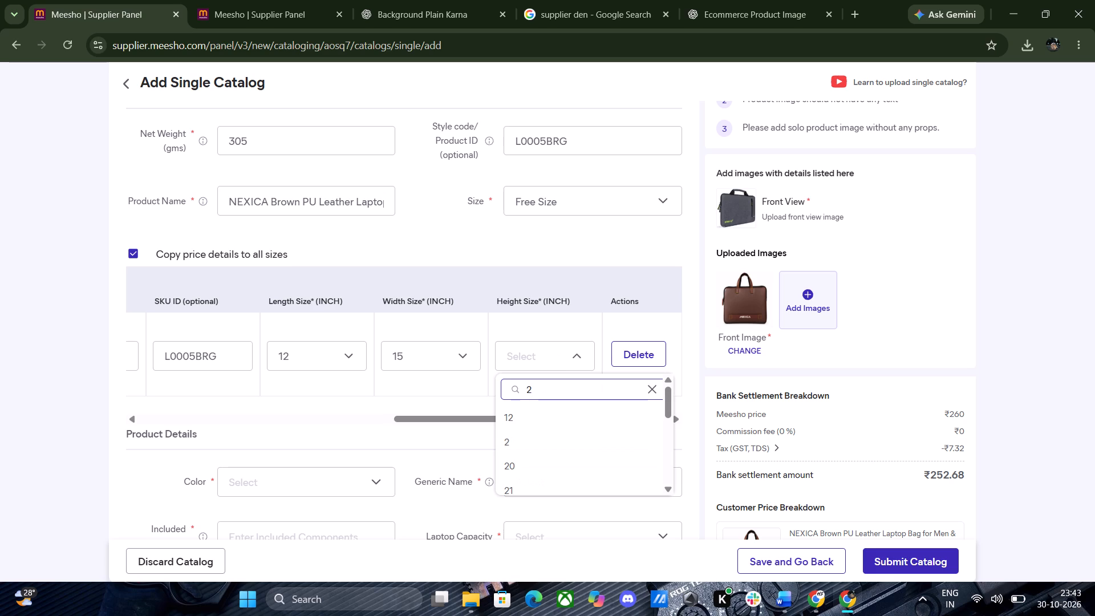
pyautogui.click(544, 435)
# In the product details, find and select Pu as the material.
pyautogui.scroll(-3, 448, 456)
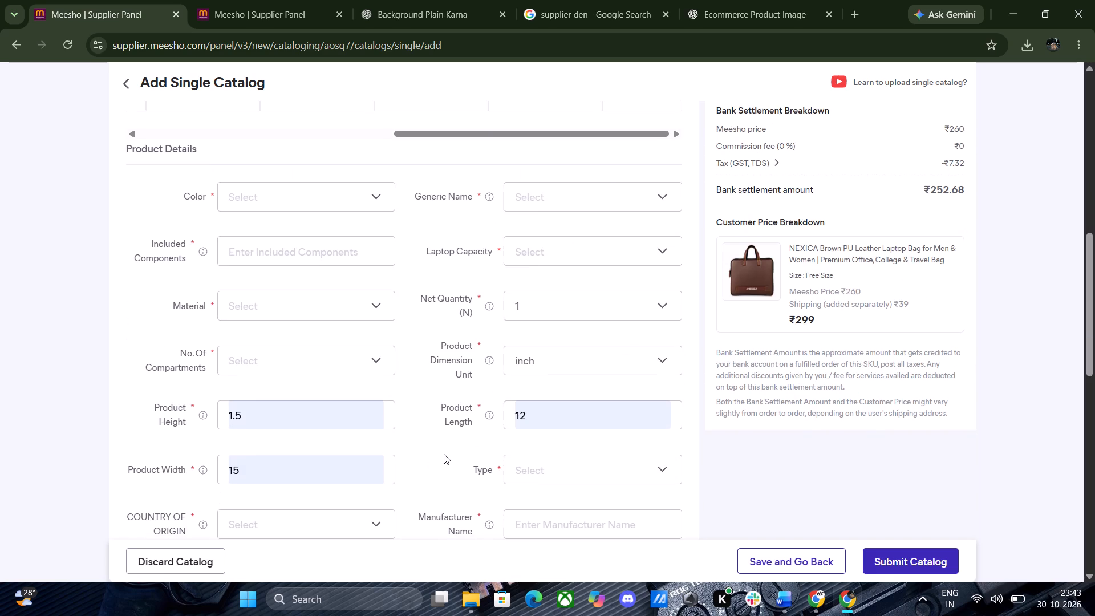
pyautogui.click(283, 297)
pyautogui.click(285, 344)
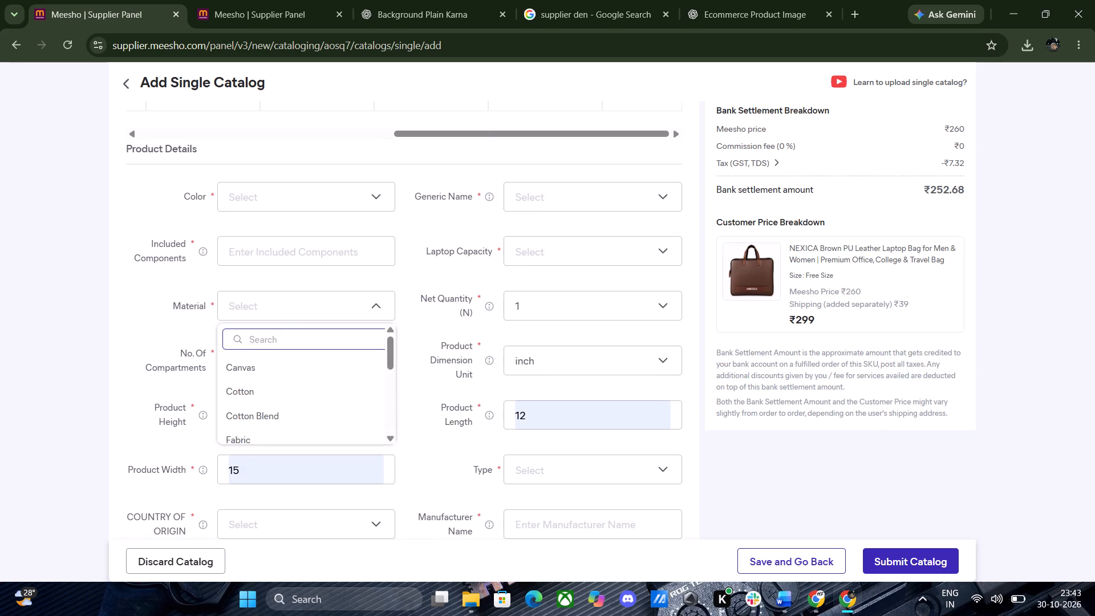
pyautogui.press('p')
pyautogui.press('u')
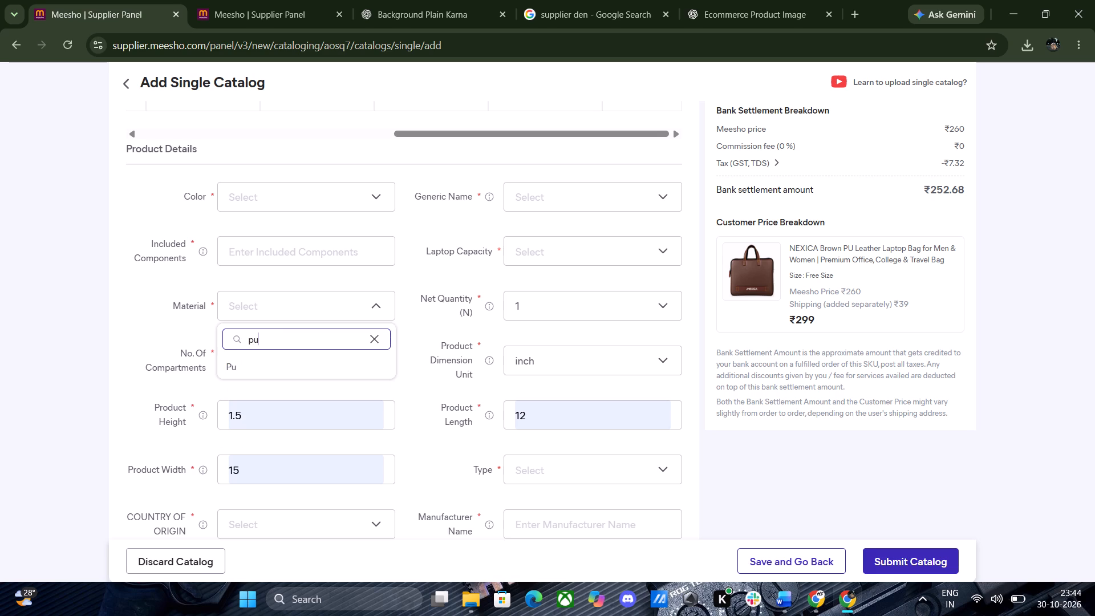
pyautogui.click(239, 370)
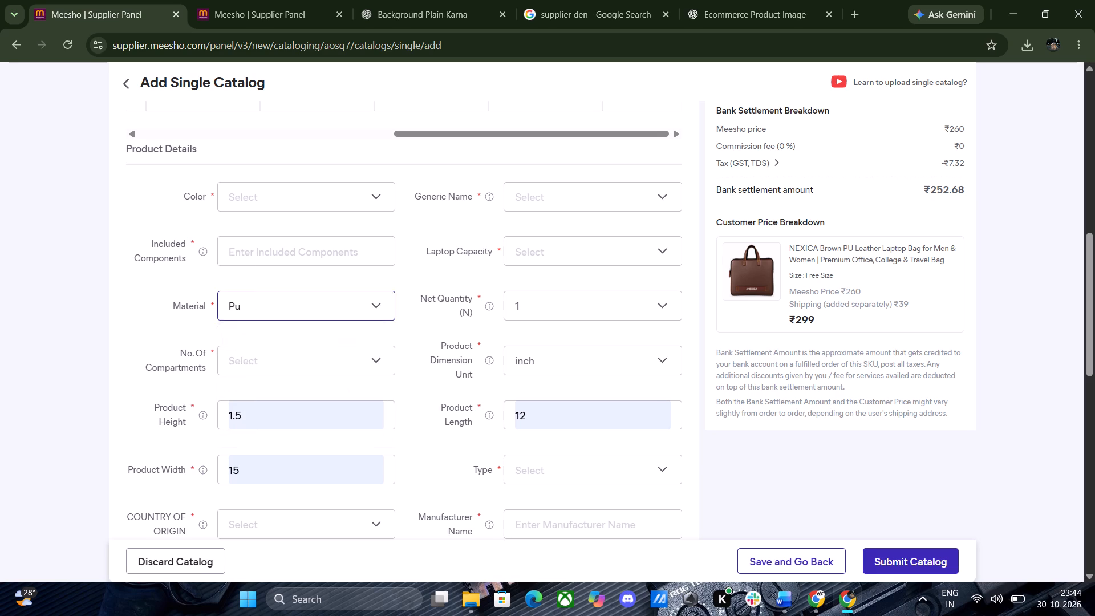
# Fill in the included components as 1 Laptop Bag from the saved suggestion and set the color to Brown.
pyautogui.click(257, 262)
pyautogui.click(318, 294)
pyautogui.click(317, 198)
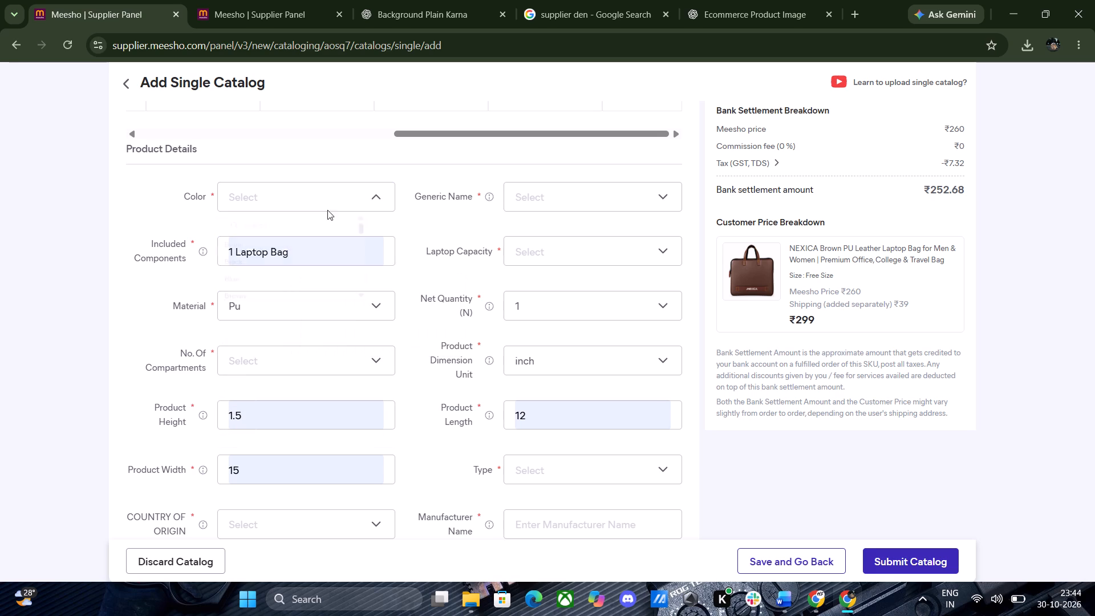
pyautogui.click(289, 322)
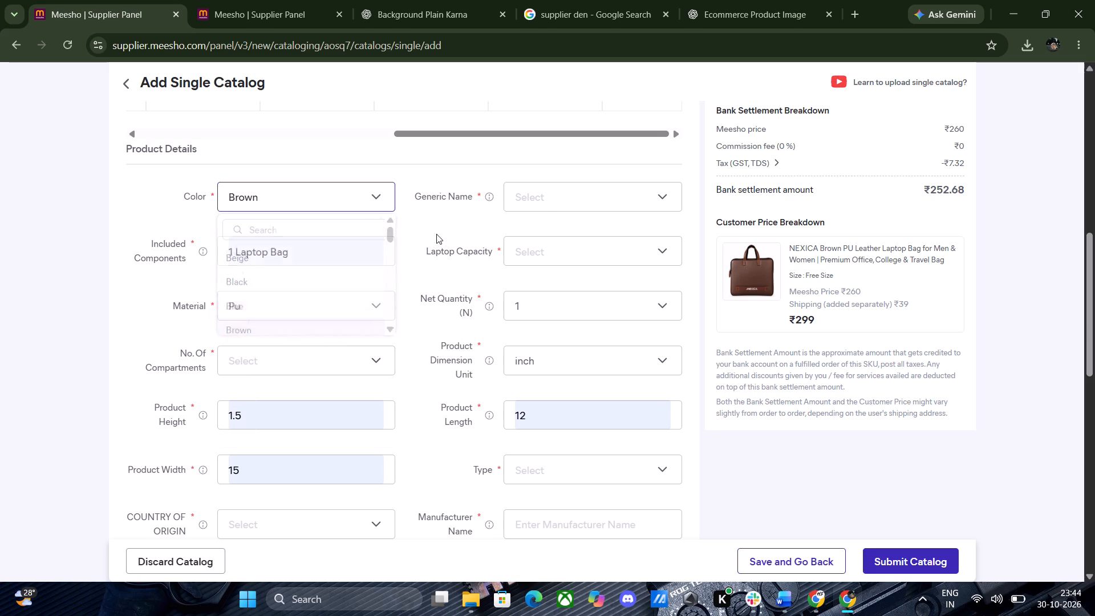
# Set the generic name to Laptop & Messenger Bags and the laptop capacity to Upto 16 Inch.
pyautogui.click(541, 209)
pyautogui.click(550, 323)
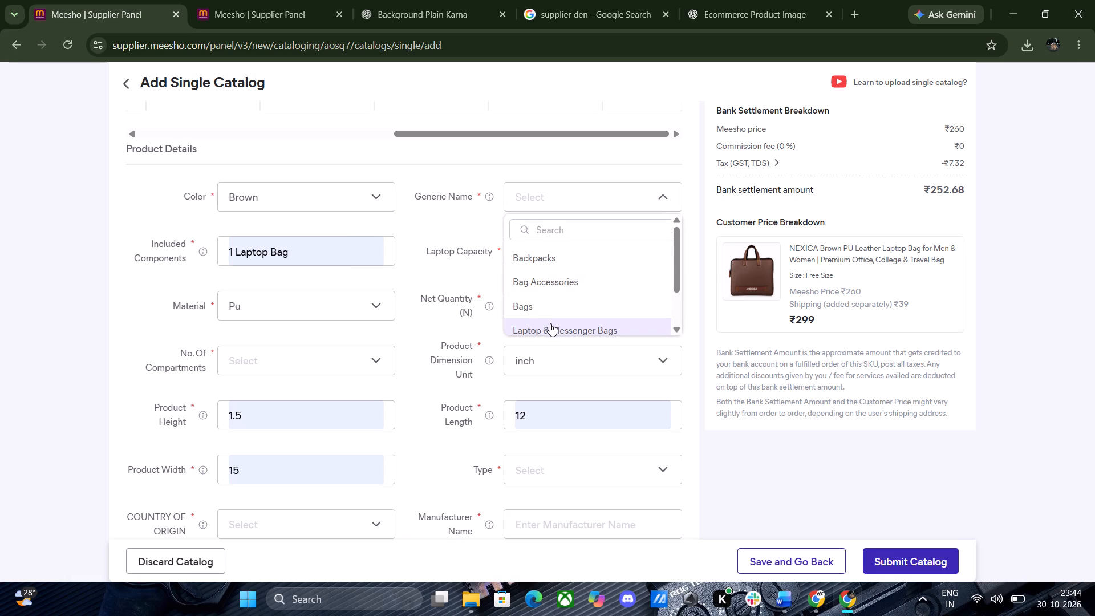
pyautogui.click(555, 246)
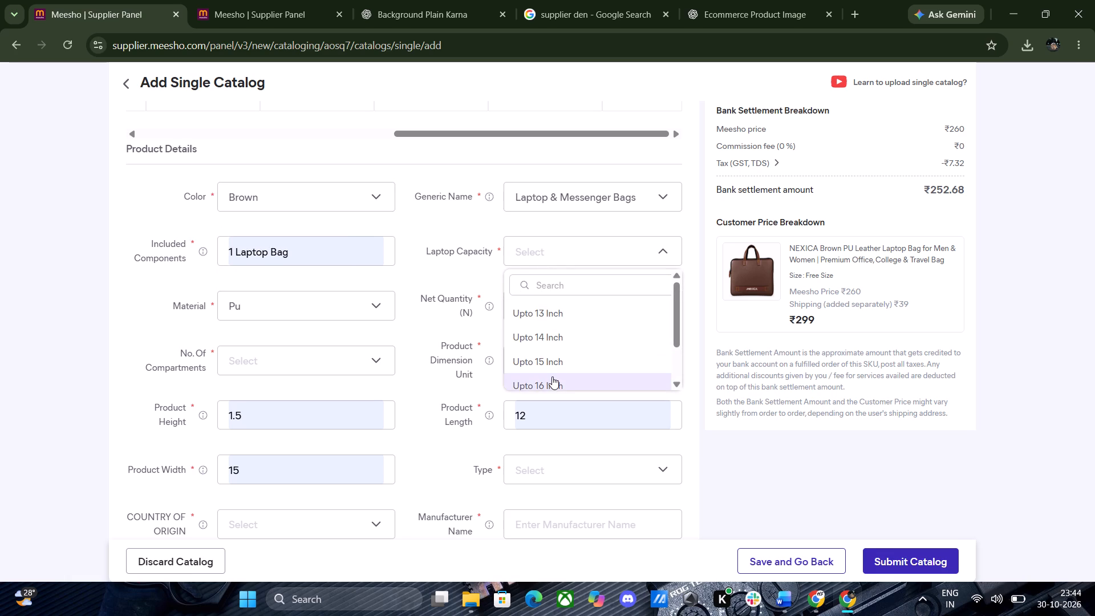
pyautogui.click(552, 377)
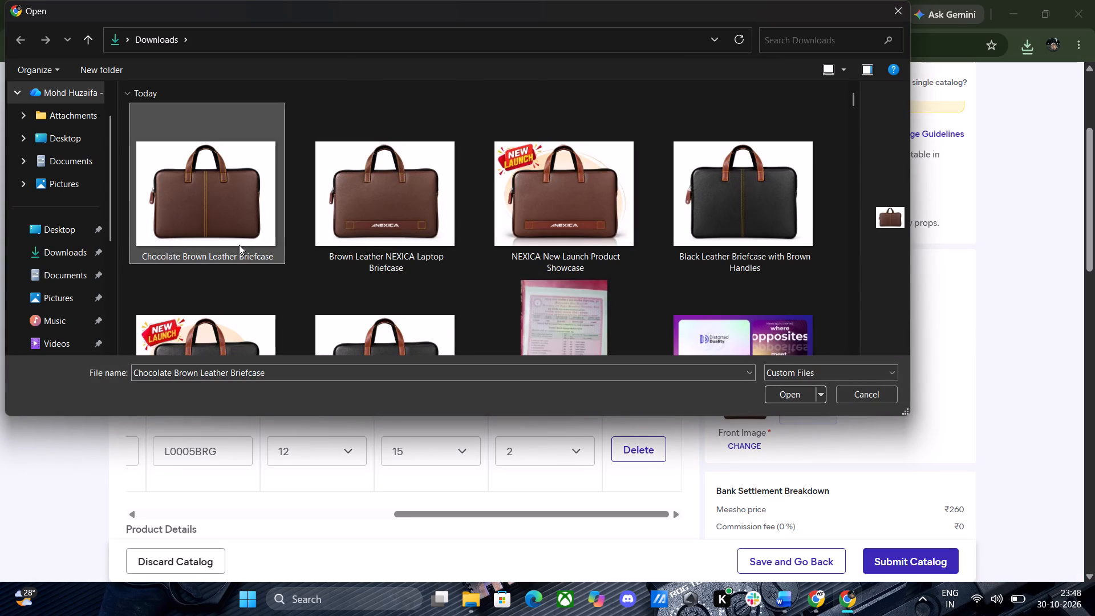
pyautogui.click(196, 215)
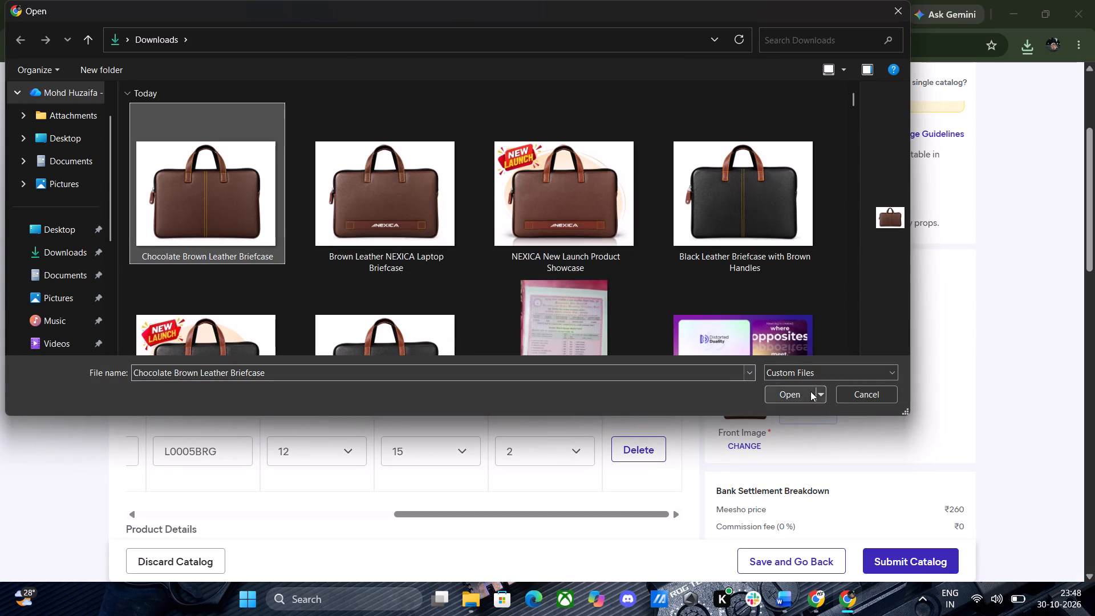
pyautogui.click(808, 391)
# Add the Brown Leather Laptop Bag Views image from the Aaamessho folder as another product image.
pyautogui.click(891, 390)
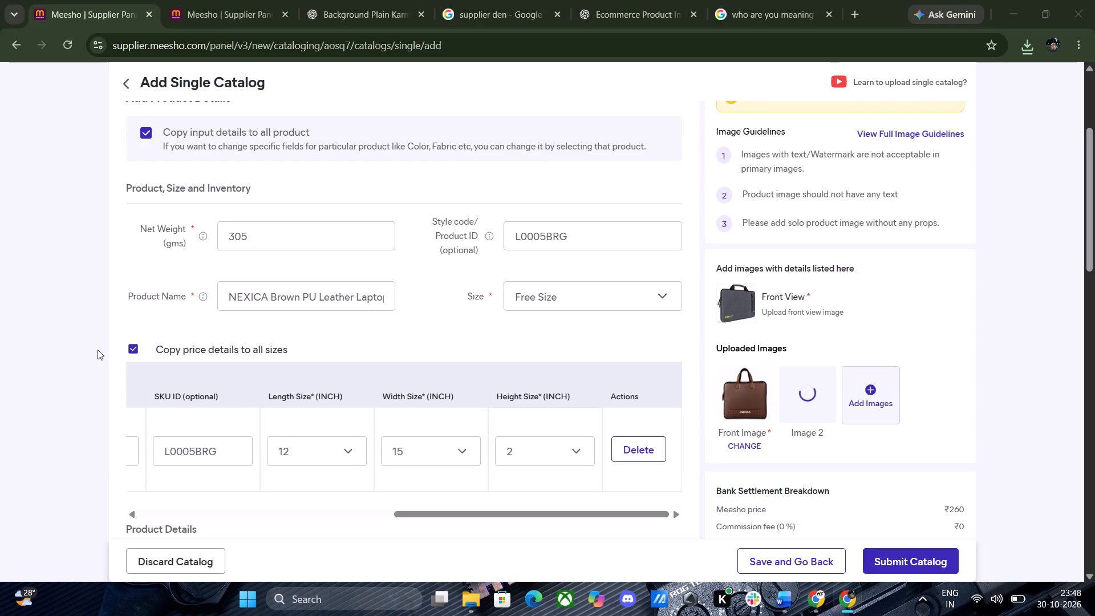
pyautogui.scroll(-1, 42, 225)
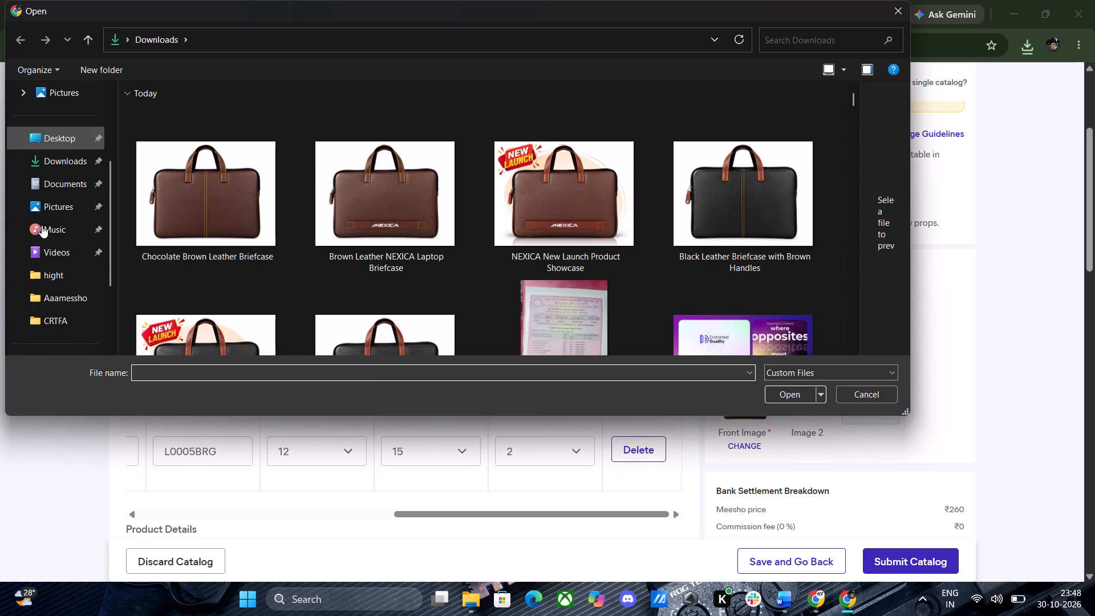
pyautogui.scroll(-1, 42, 230)
pyautogui.click(62, 205)
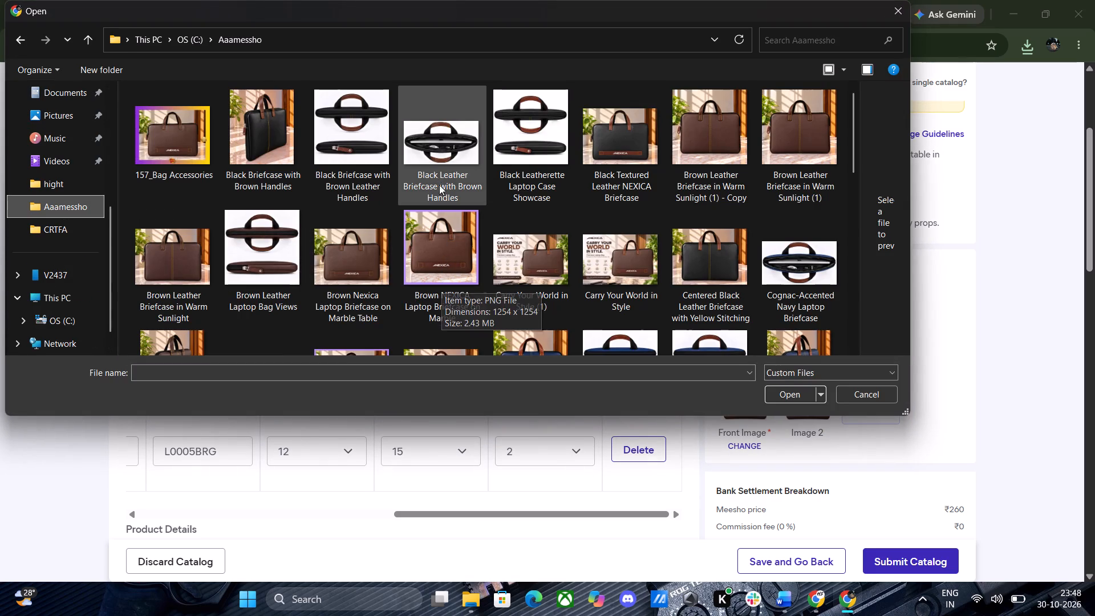
pyautogui.scroll(-1, 436, 173)
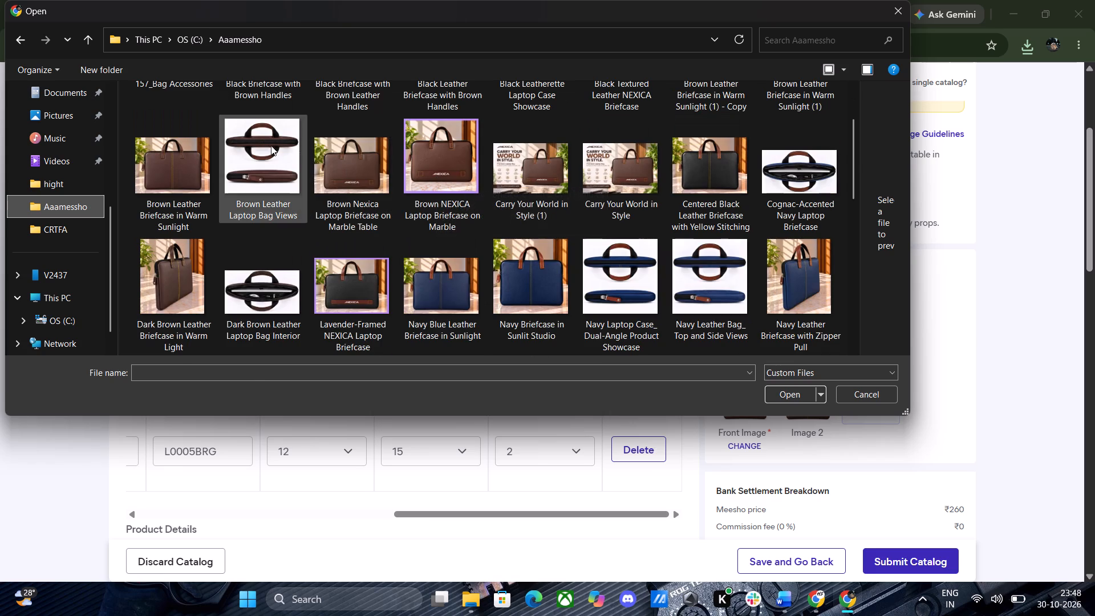
pyautogui.click(259, 145)
pyautogui.click(259, 145)
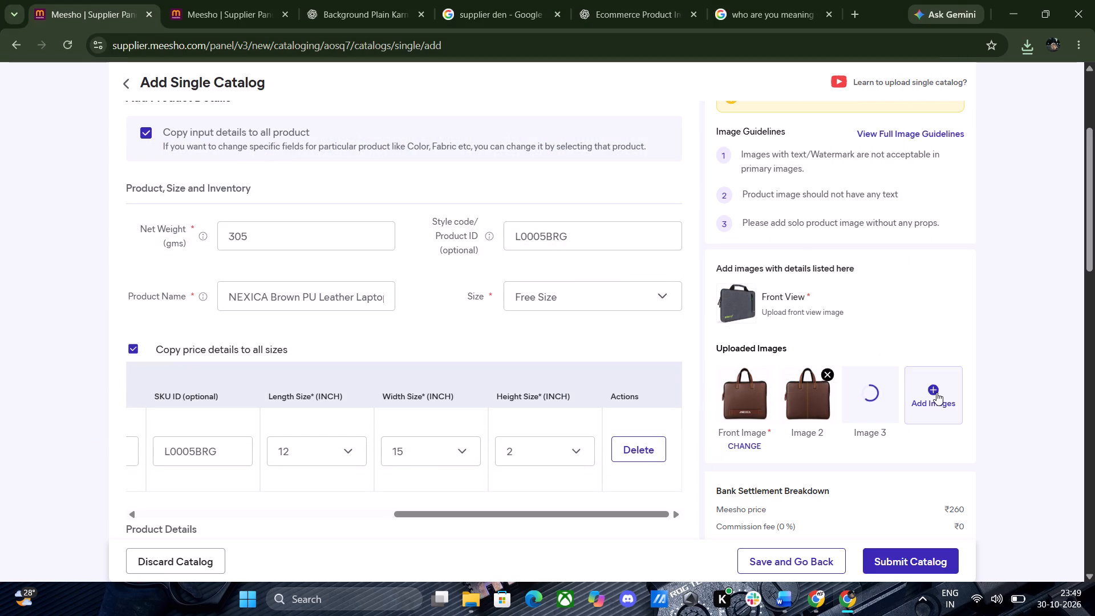
# Add the Dark Brown Leather Laptop Bag Interior image from the Aaamessho folder as the fourth product image.
pyautogui.click(936, 392)
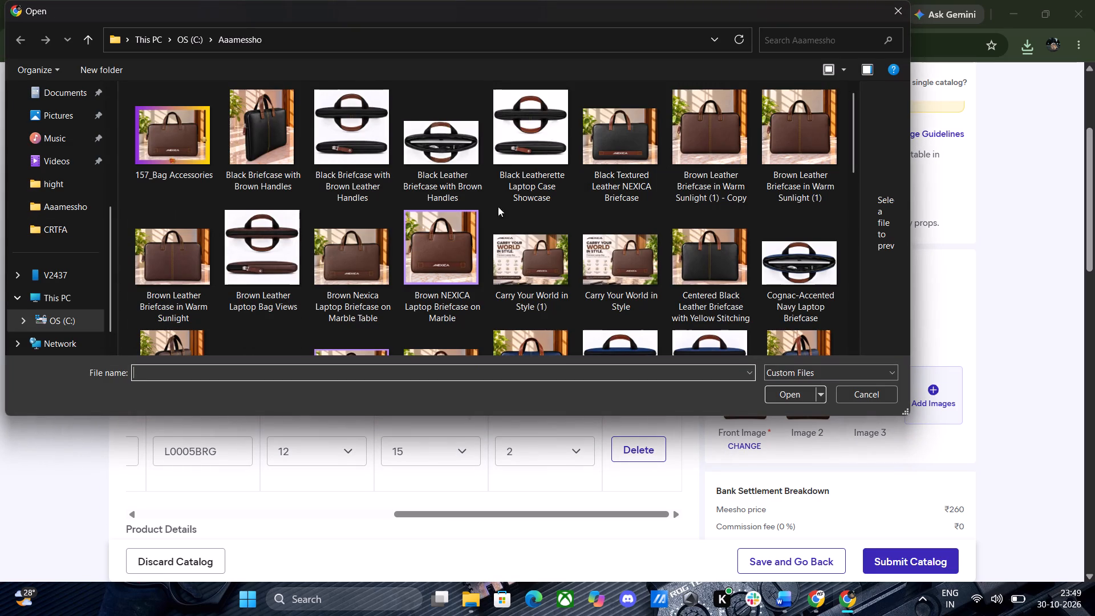
pyautogui.scroll(-1, 642, 213)
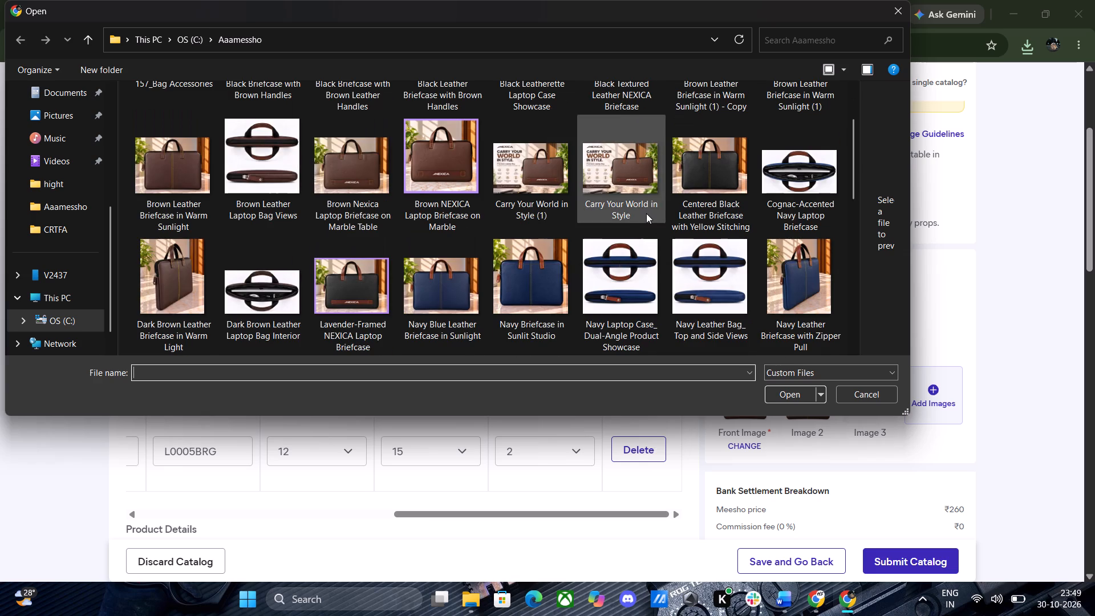
pyautogui.scroll(-1, 646, 213)
pyautogui.click(264, 184)
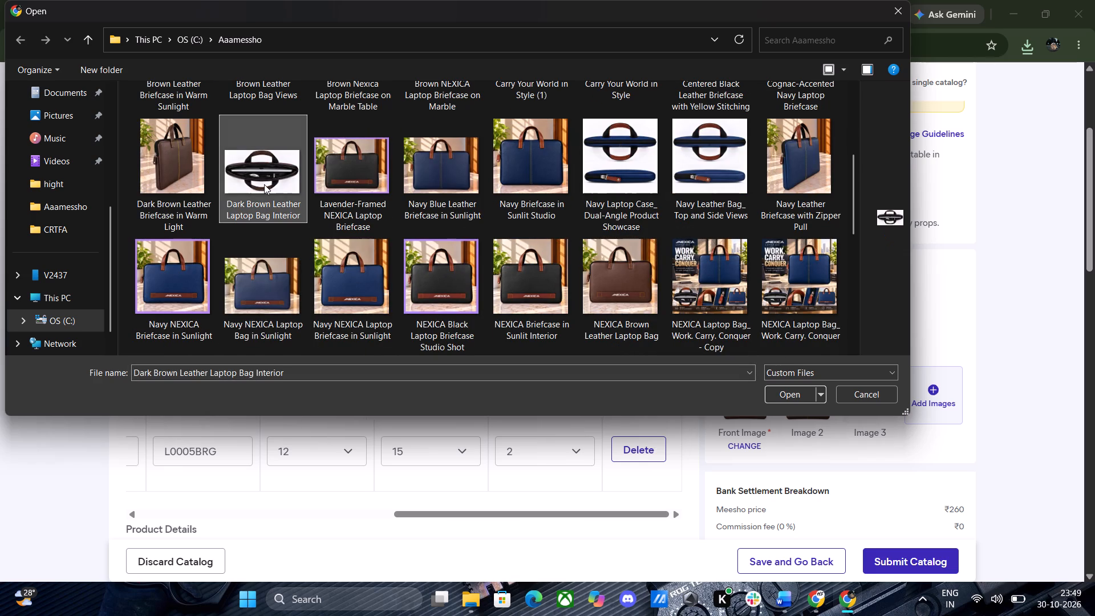
pyautogui.click(262, 181)
pyautogui.click(263, 181)
pyautogui.doubleClick(244, 178)
# Review the completed catalog form, checking the uploaded images, price breakdown, product details, manufacturer details, other attributes and description.
pyautogui.scroll(-1, 853, 398)
pyautogui.scroll(-2, 737, 389)
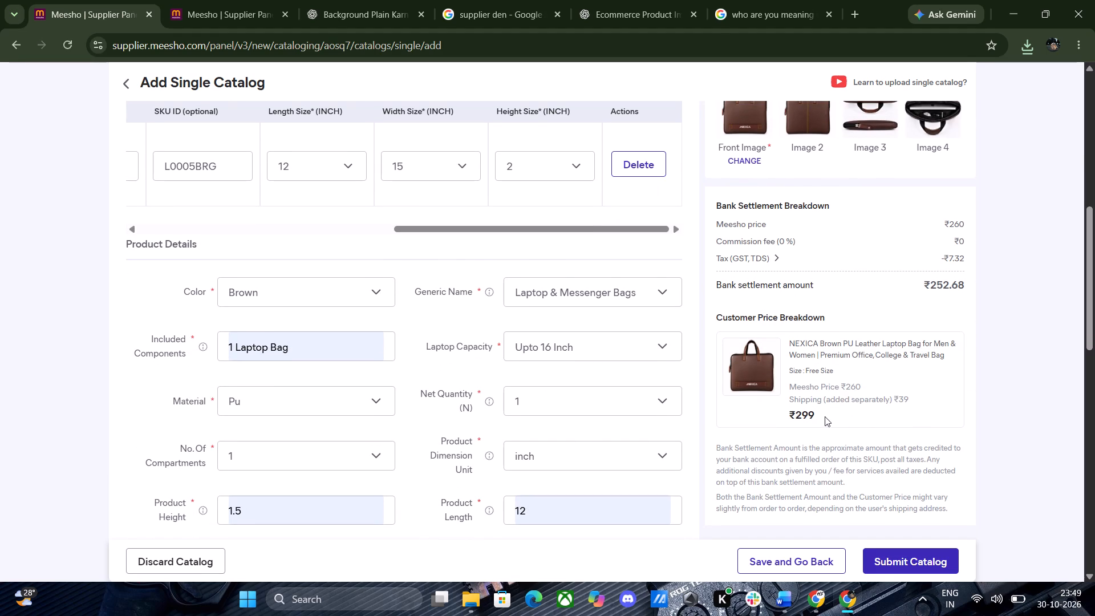
pyautogui.scroll(2, 855, 322)
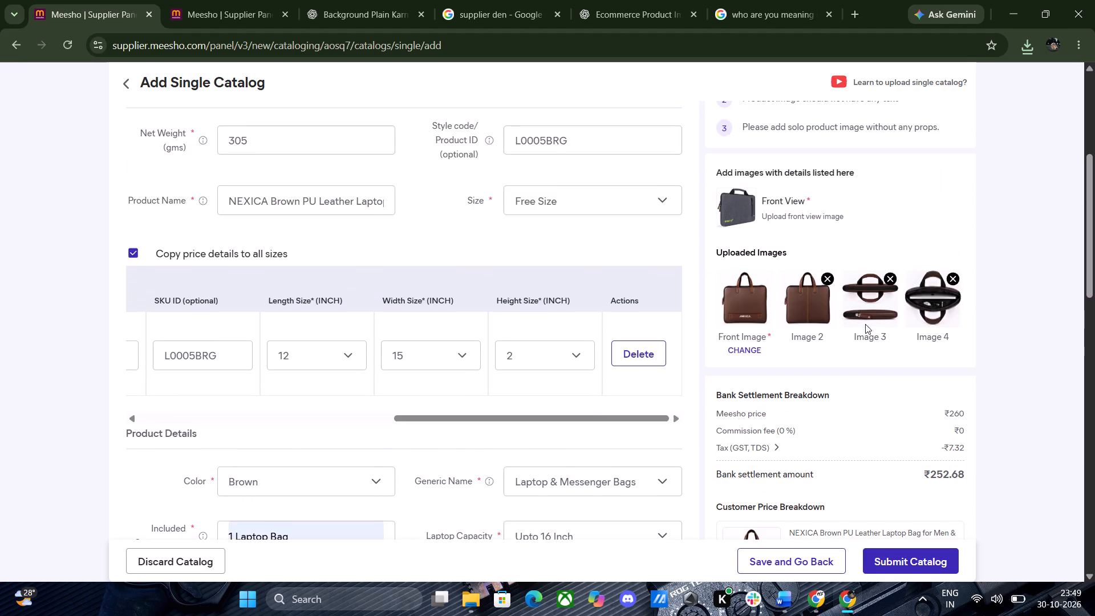
pyautogui.scroll(3, 712, 319)
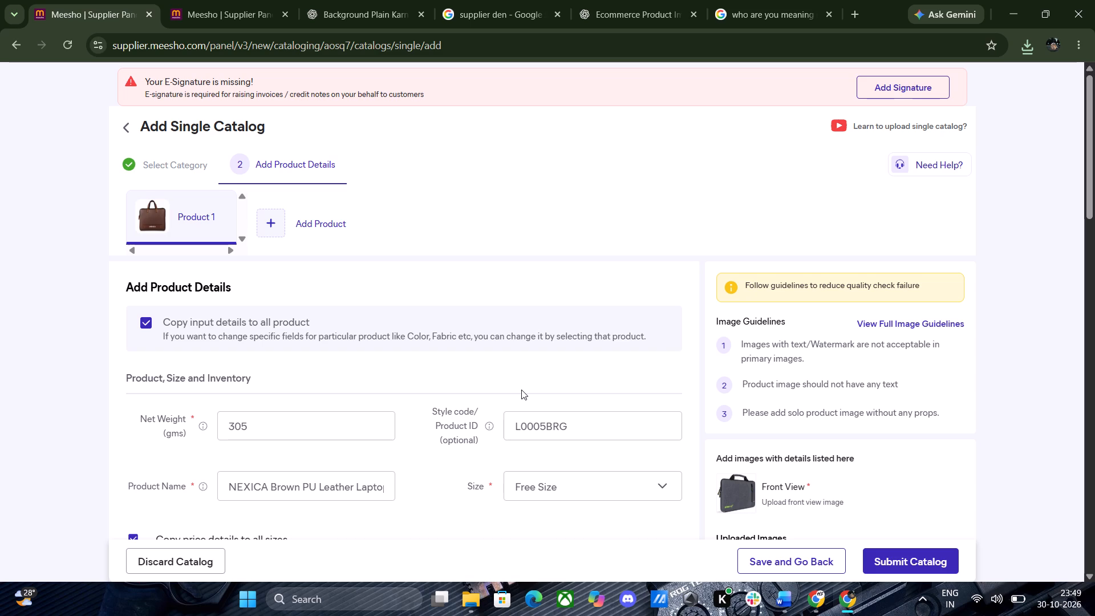
pyautogui.scroll(-1, 455, 376)
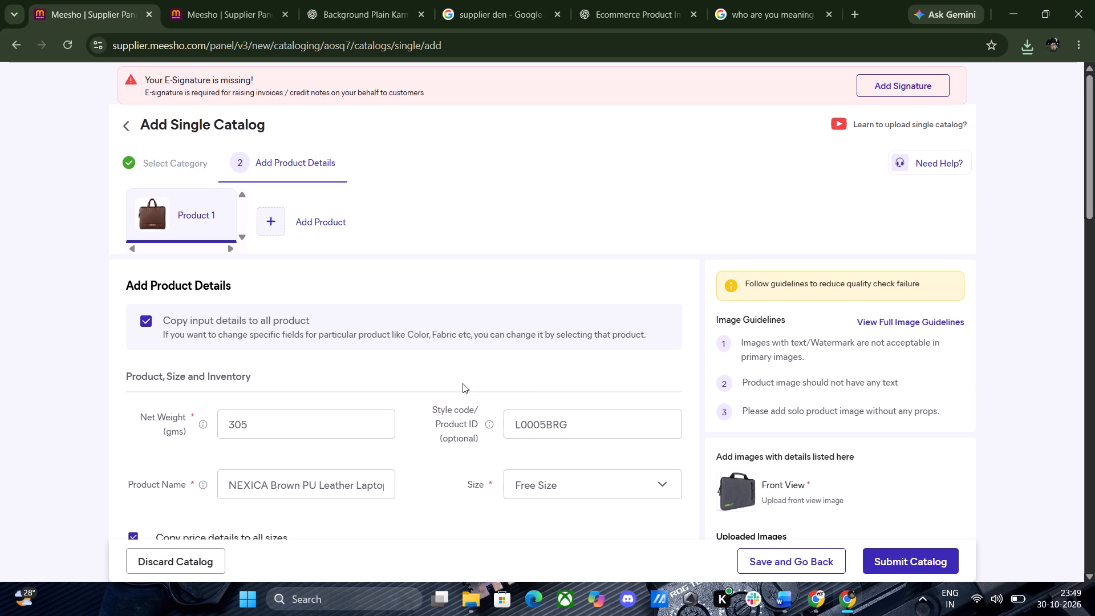
pyautogui.scroll(-2, 463, 383)
pyautogui.scroll(-8, 548, 425)
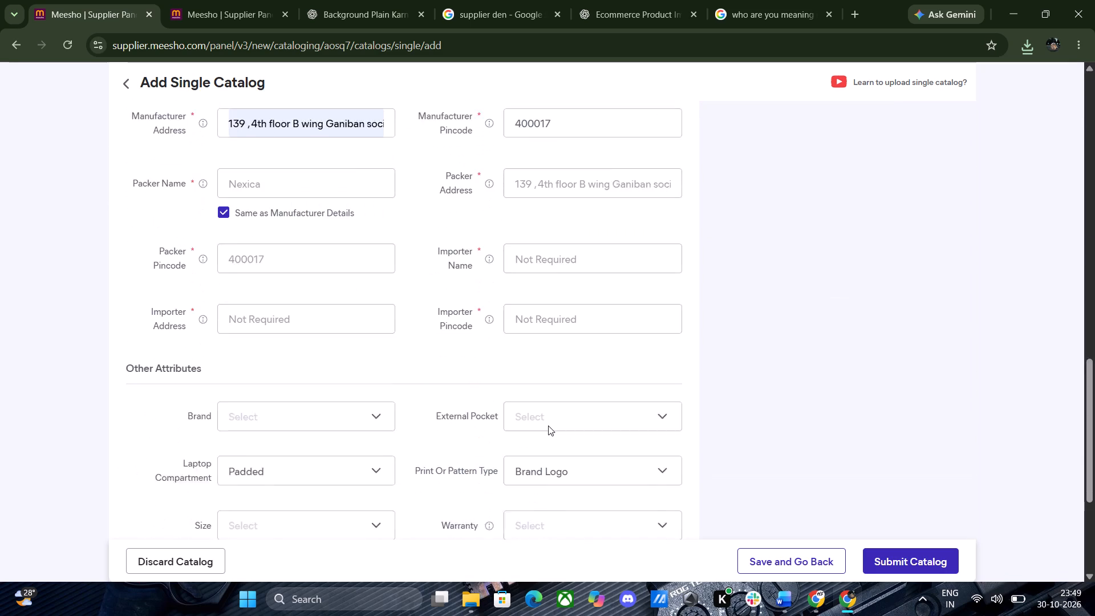
pyautogui.scroll(-2, 548, 425)
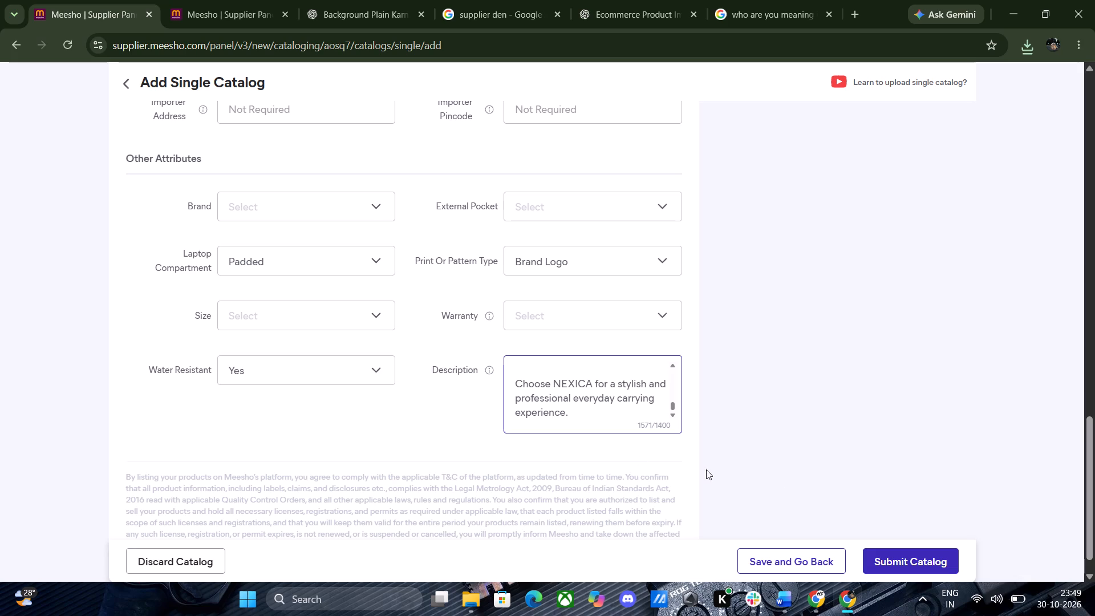
# Submit the catalog for quality check, declaring all products not branded or illegal to sell, and dismiss the catalog visibility suggestions.
pyautogui.click(899, 559)
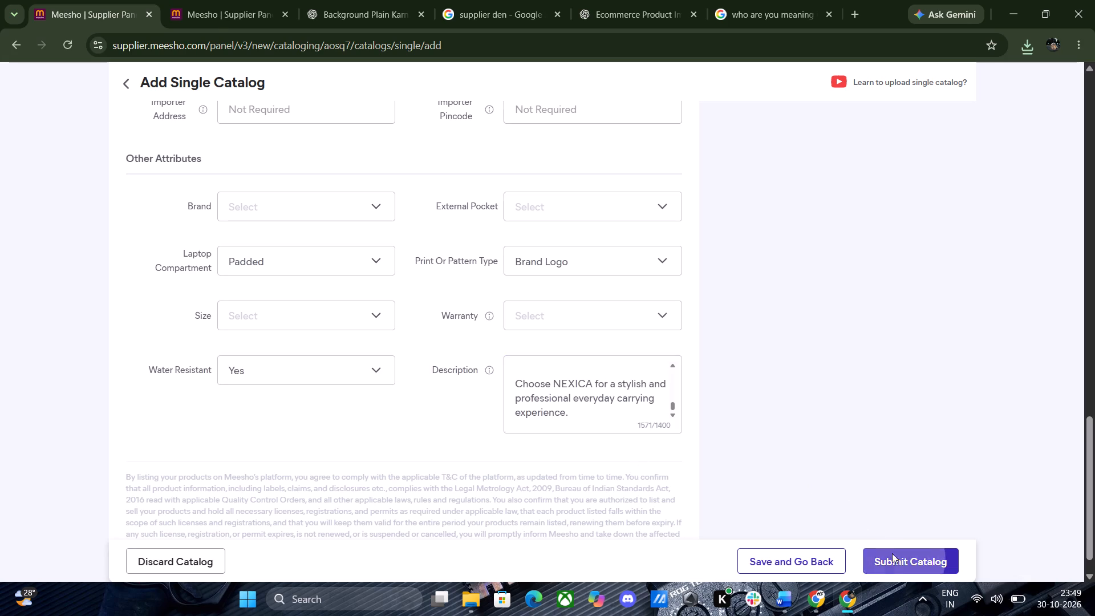
pyautogui.scroll(-2, 455, 401)
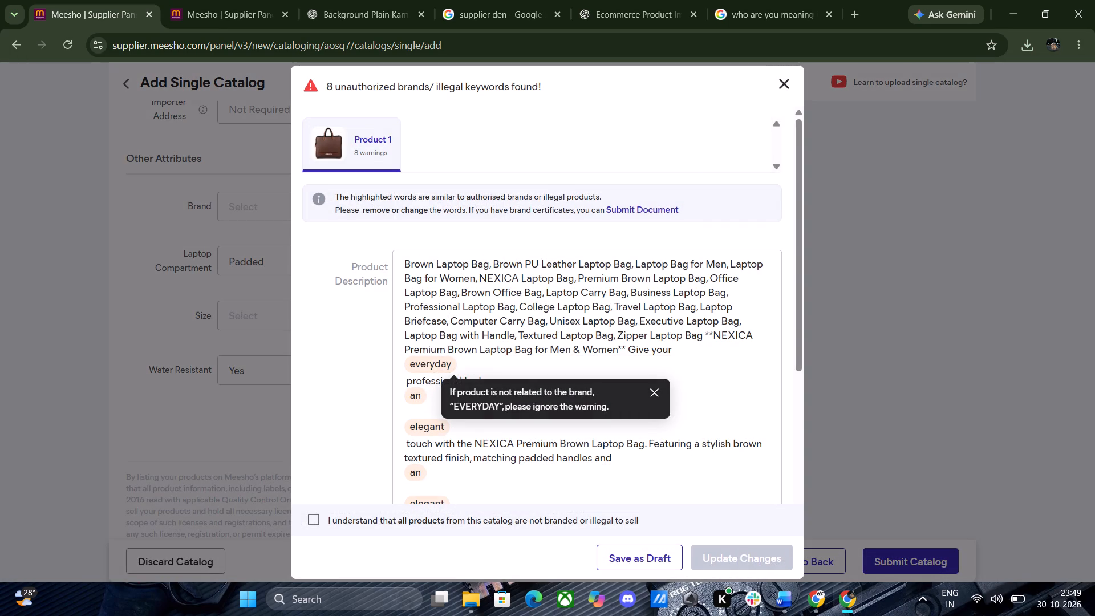
pyautogui.click(314, 517)
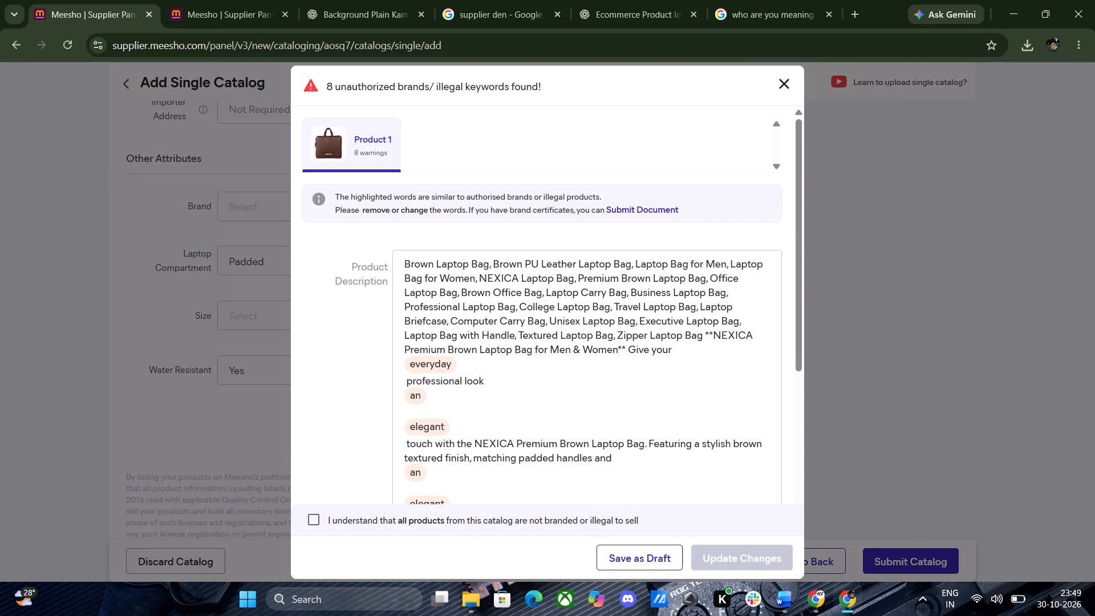
pyautogui.click(307, 520)
pyautogui.click(730, 565)
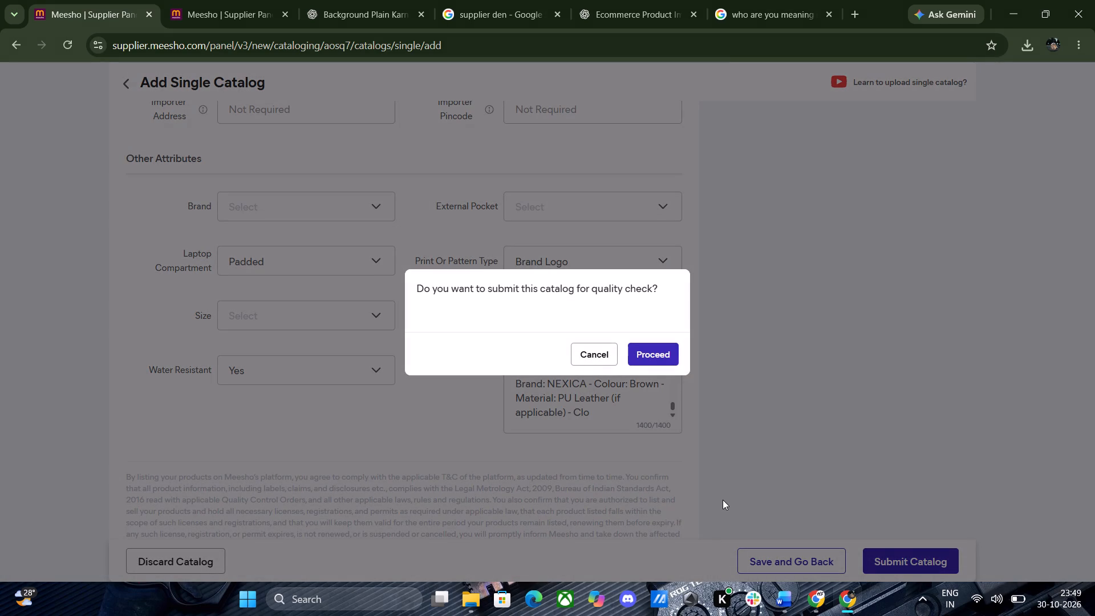
pyautogui.click(666, 355)
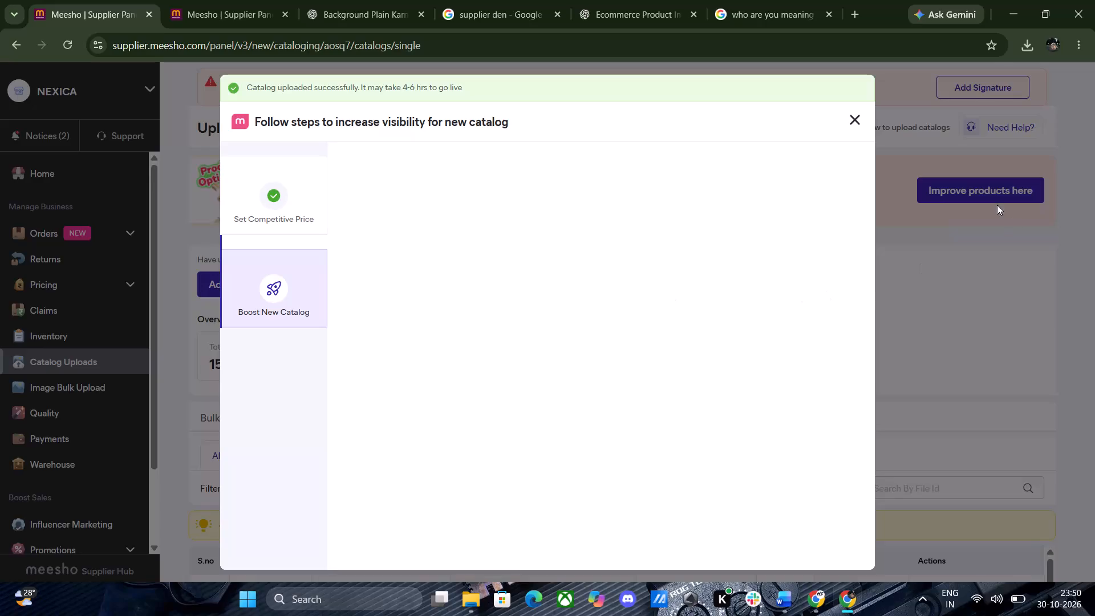
pyautogui.click(850, 127)
# Examine the black New Launch bag's upload preview and the inventory entry of the catalog created on 24 Oct '26.
pyautogui.scroll(-3, 391, 407)
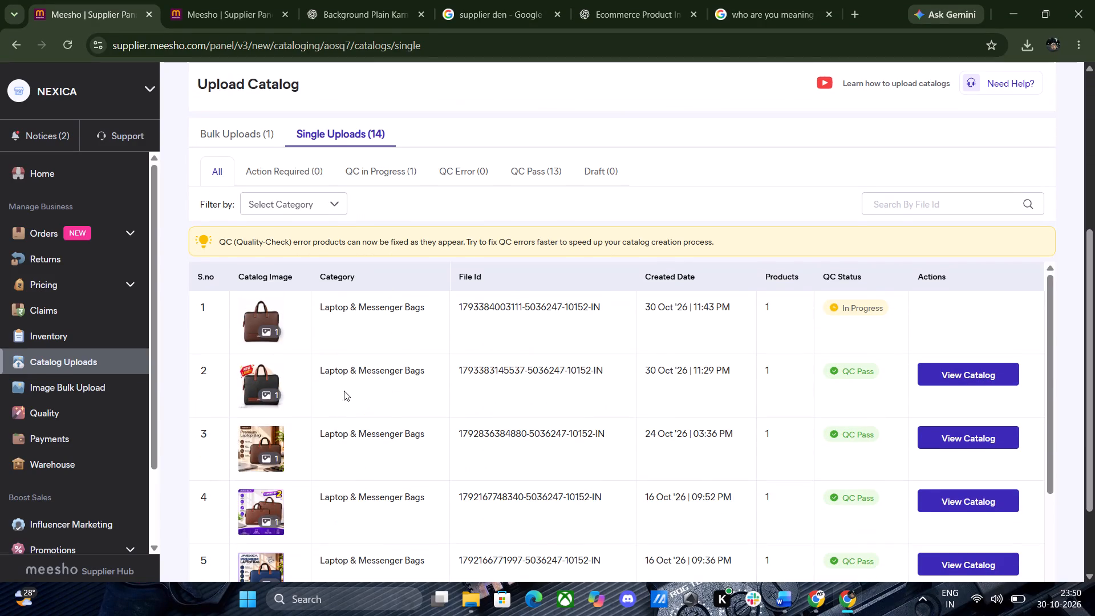
pyautogui.click(264, 374)
pyautogui.scroll(-2, 540, 387)
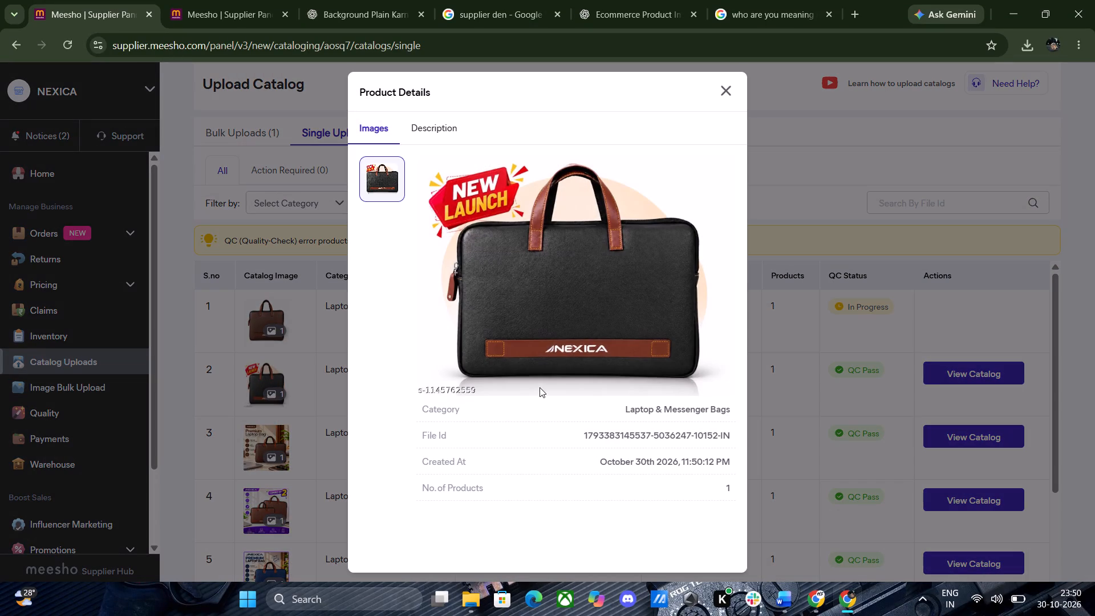
pyautogui.click(733, 82)
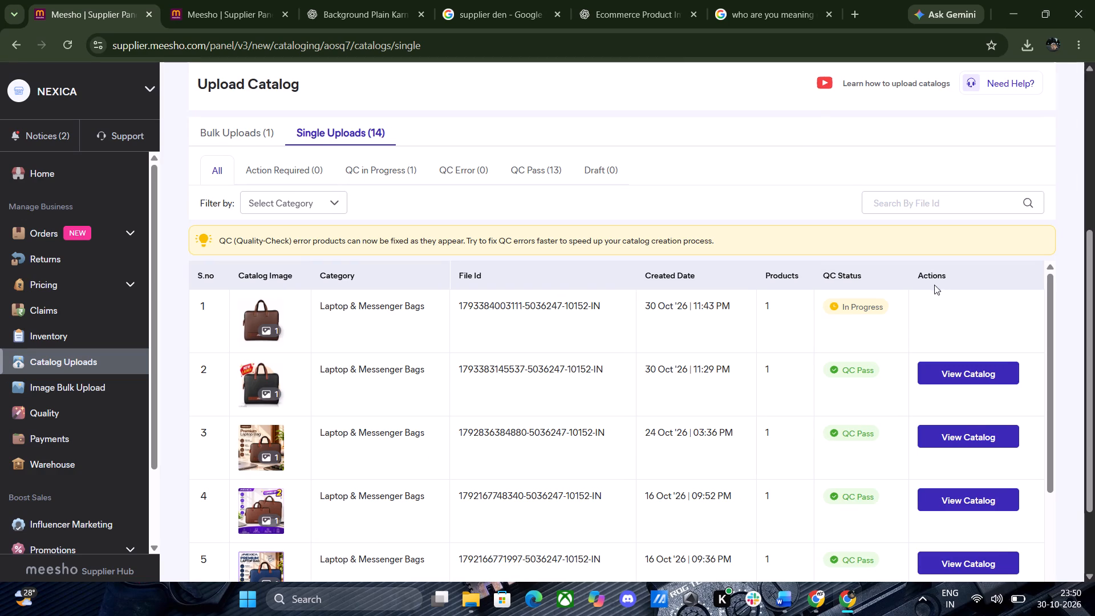
pyautogui.click(973, 431)
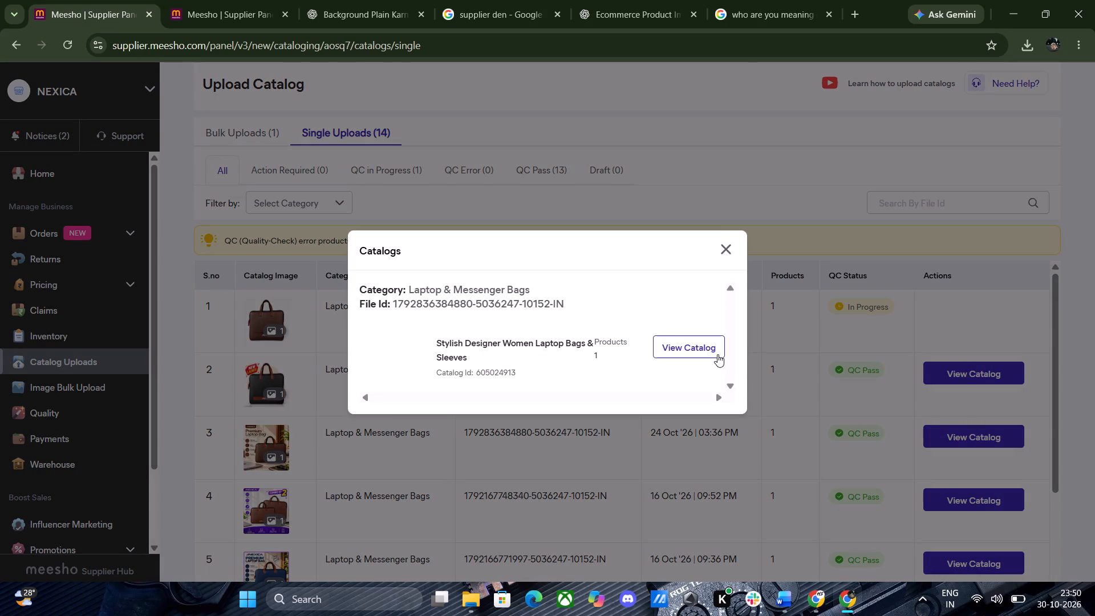
pyautogui.click(701, 341)
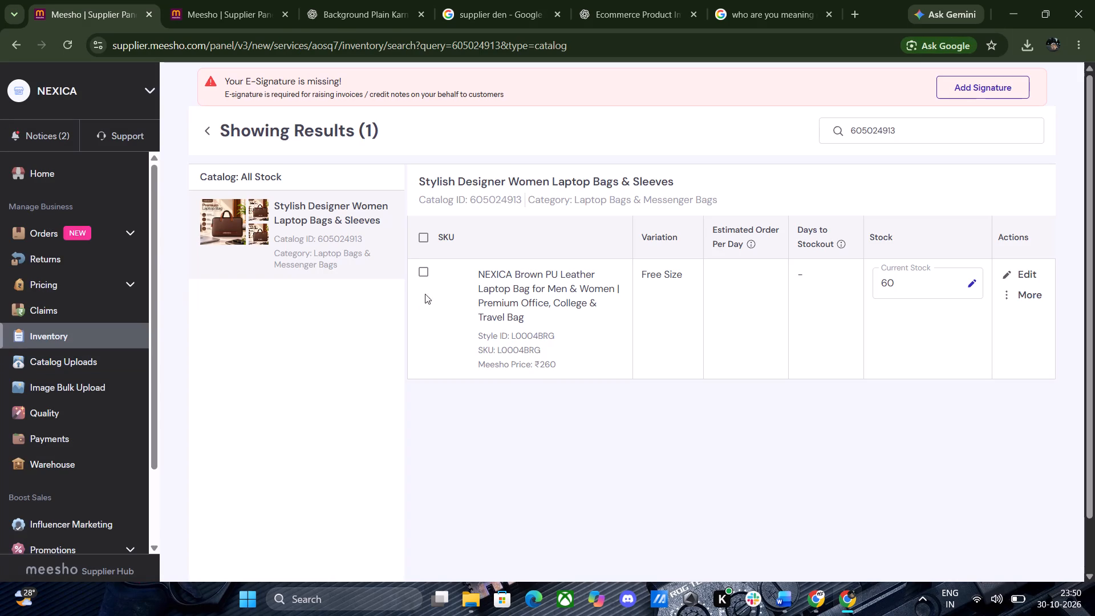
pyautogui.click(208, 128)
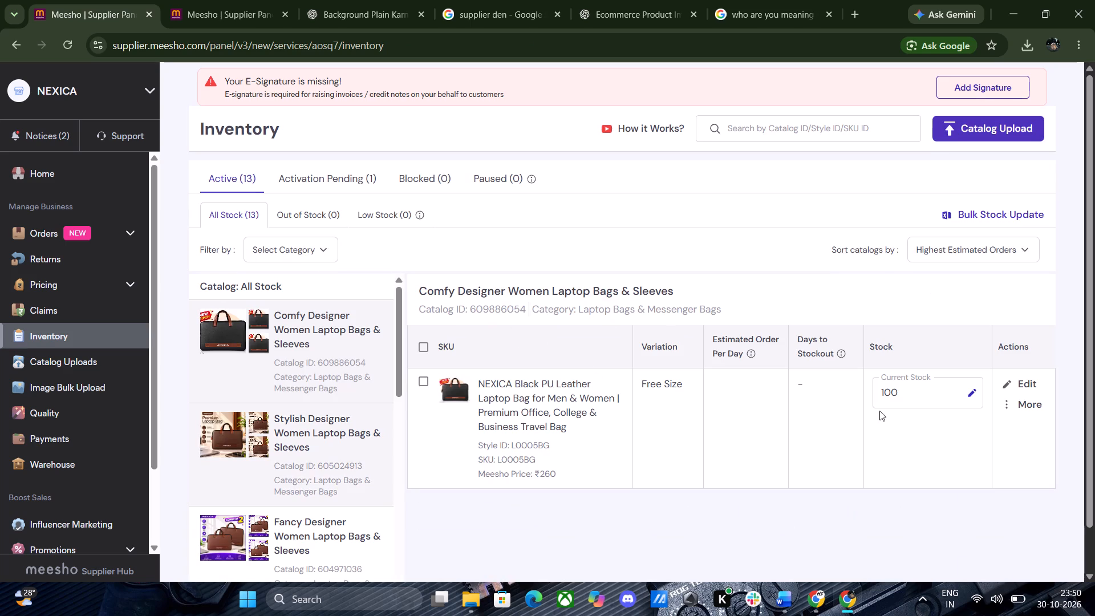
# Open the NEXICA Black PU Leather Laptop Bag for editing and look through its details to the description.
pyautogui.click(1008, 386)
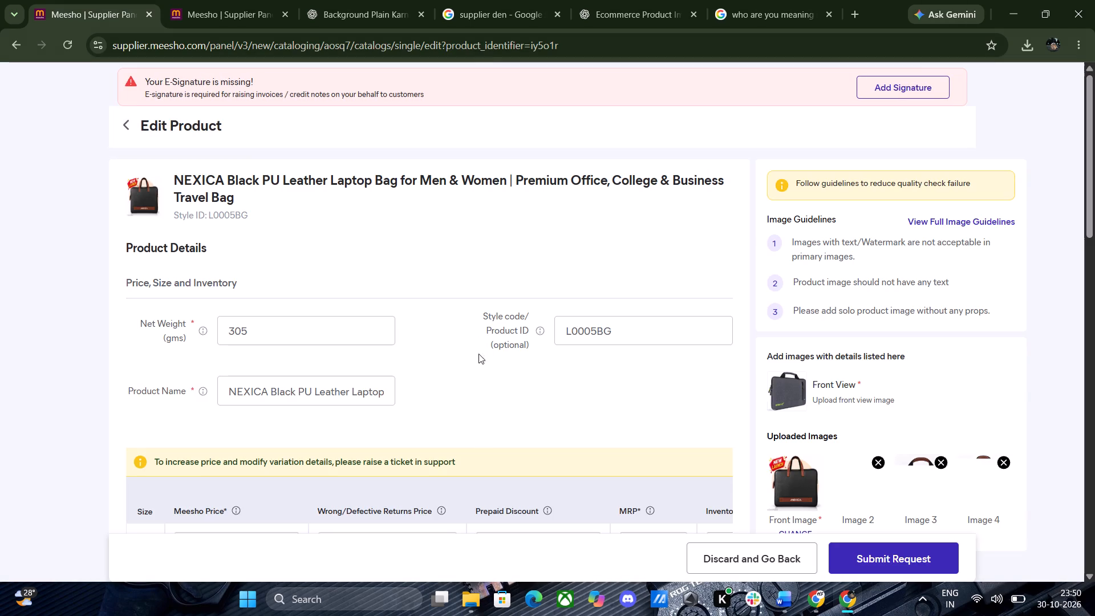
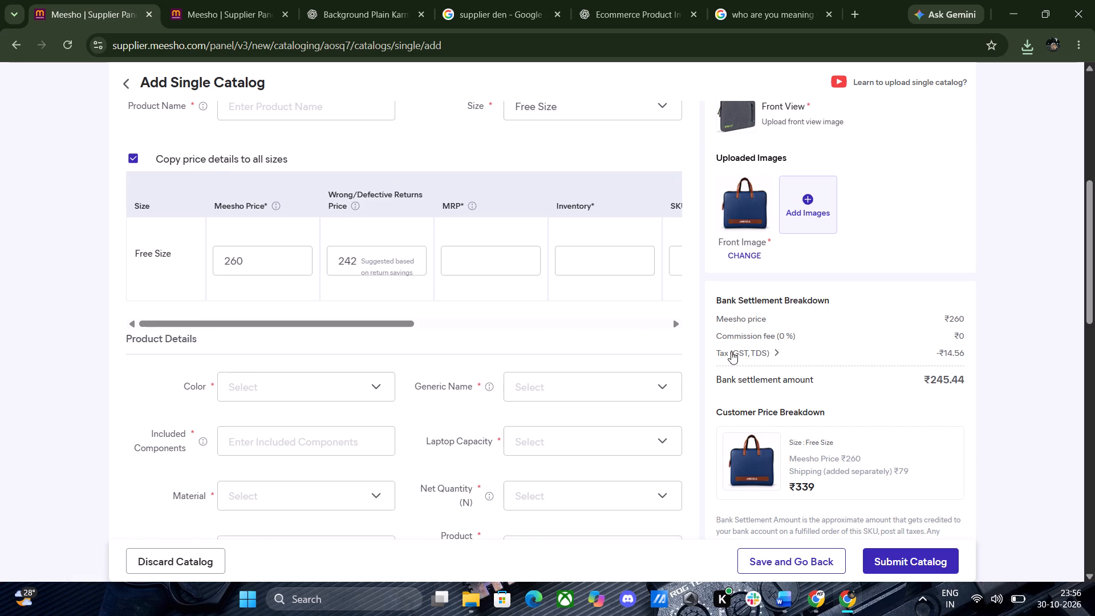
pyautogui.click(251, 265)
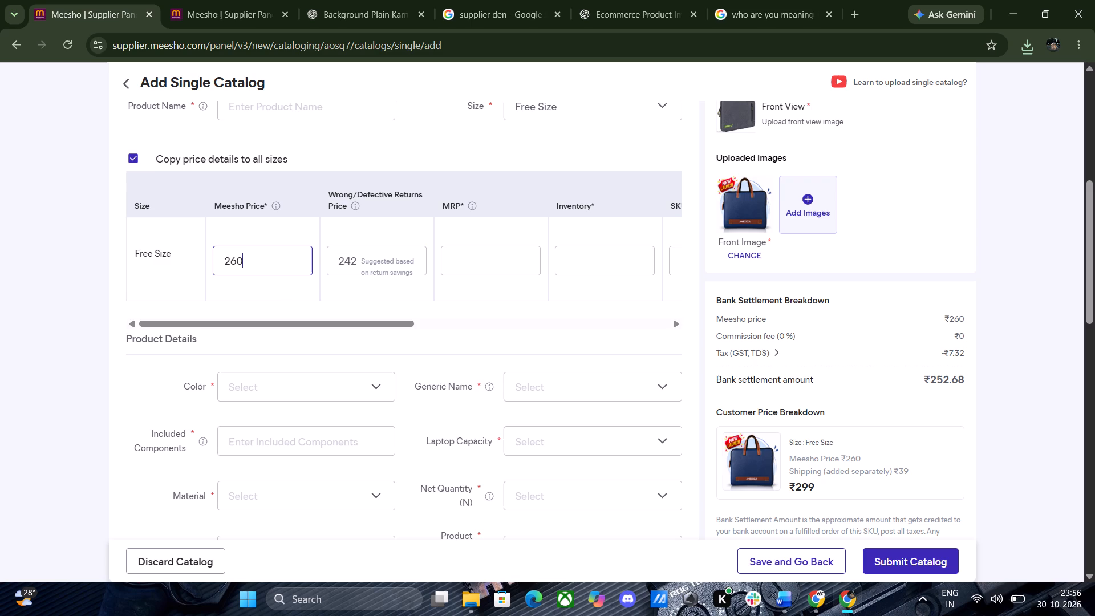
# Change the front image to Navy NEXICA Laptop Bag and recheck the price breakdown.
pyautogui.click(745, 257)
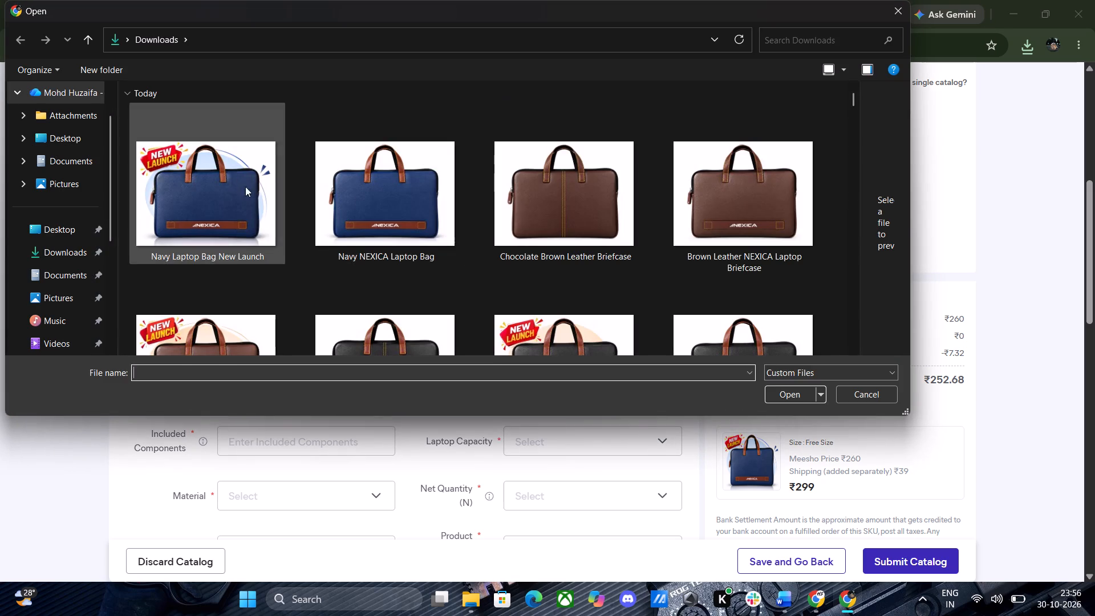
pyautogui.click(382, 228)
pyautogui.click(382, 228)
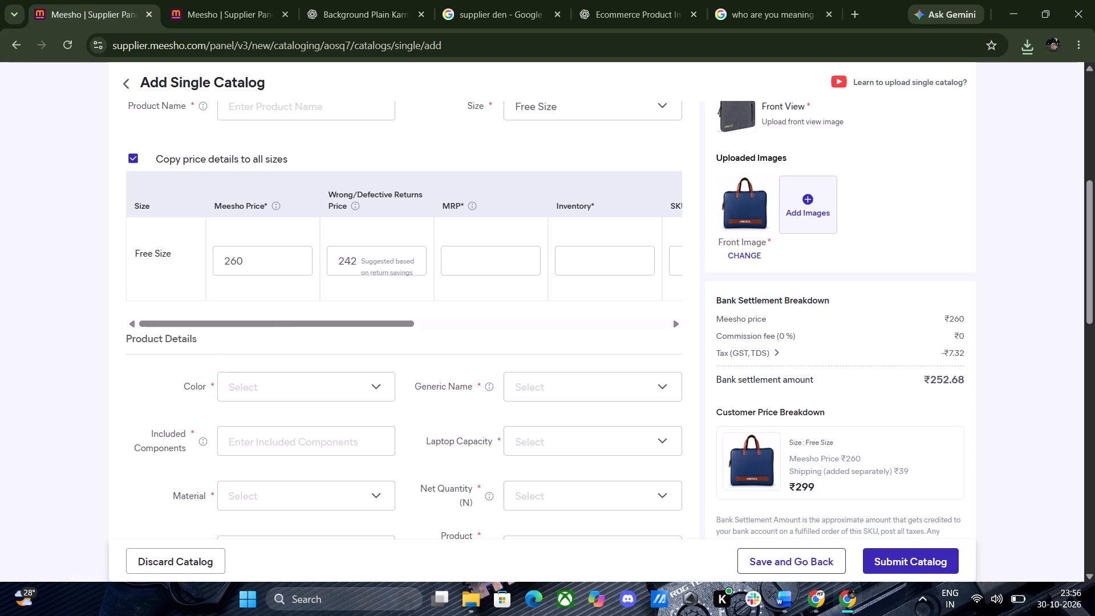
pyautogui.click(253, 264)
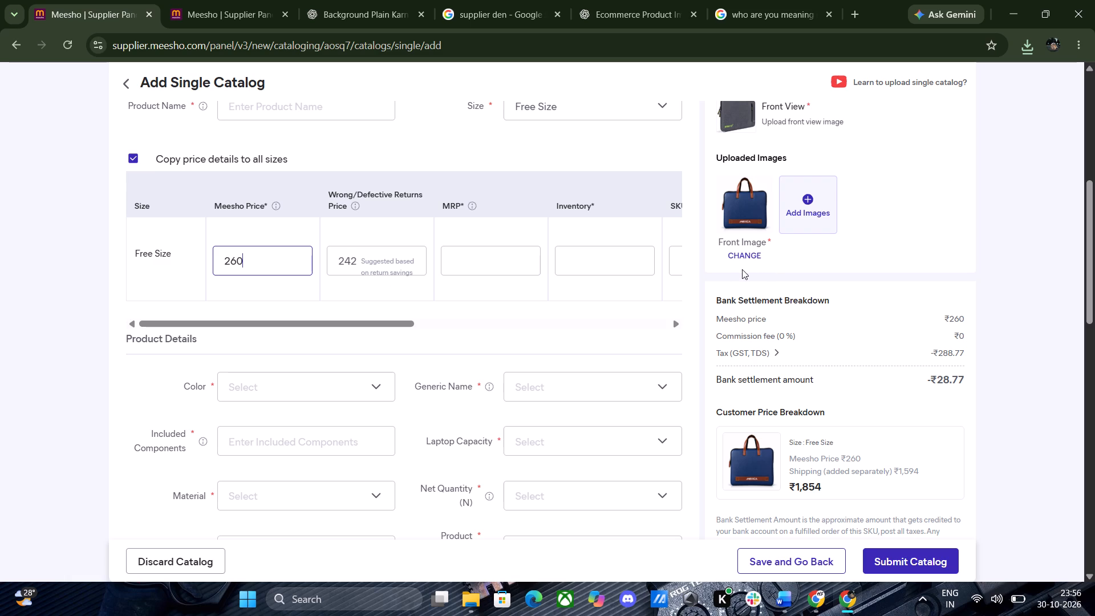
# Replace the front image with Navy Laptop Bag New Launch from Downloads.
pyautogui.click(750, 253)
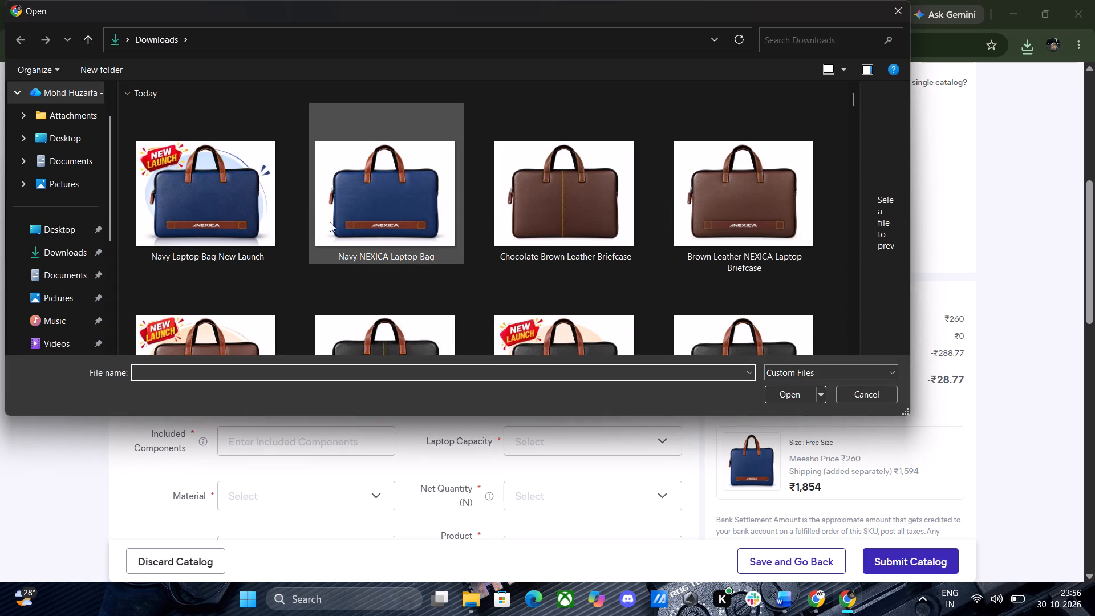
pyautogui.click(215, 207)
pyautogui.doubleClick(269, 204)
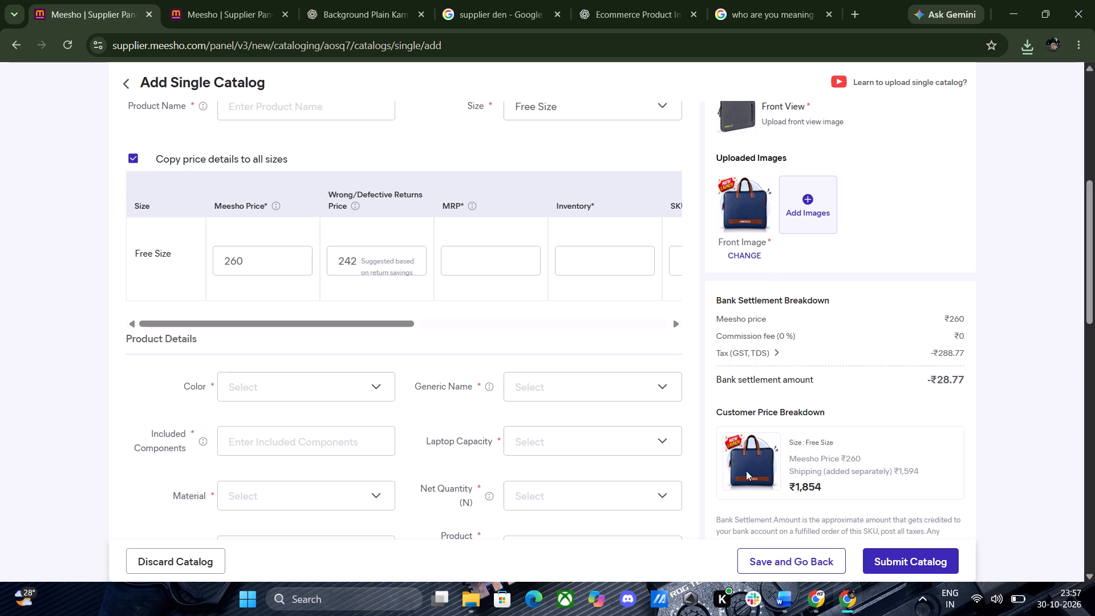
# Recheck the price breakdown with the Navy Laptop Bag New Launch front image.
pyautogui.click(248, 263)
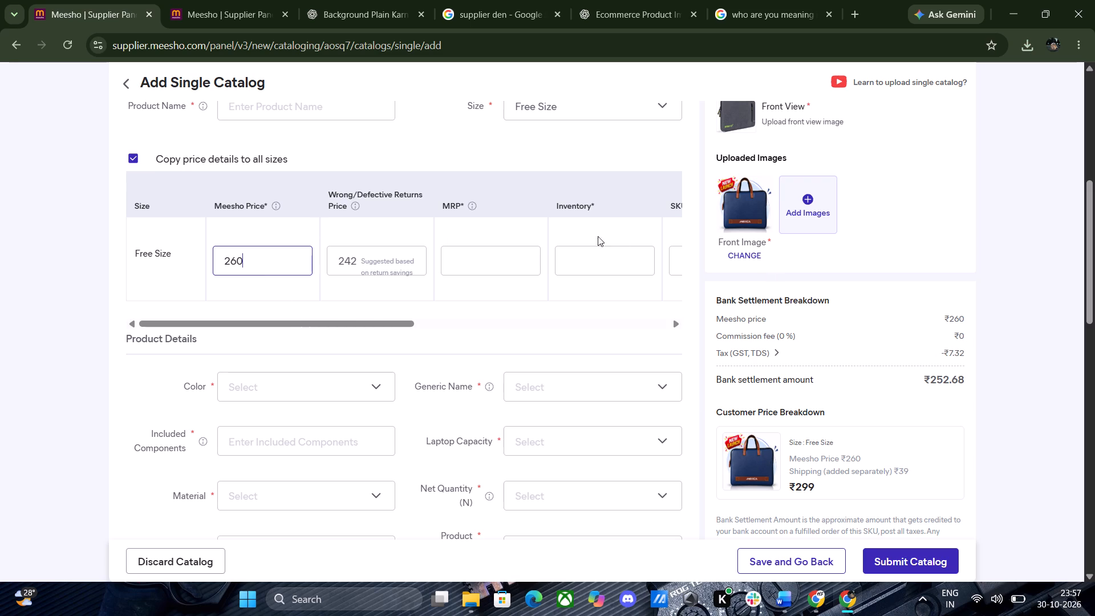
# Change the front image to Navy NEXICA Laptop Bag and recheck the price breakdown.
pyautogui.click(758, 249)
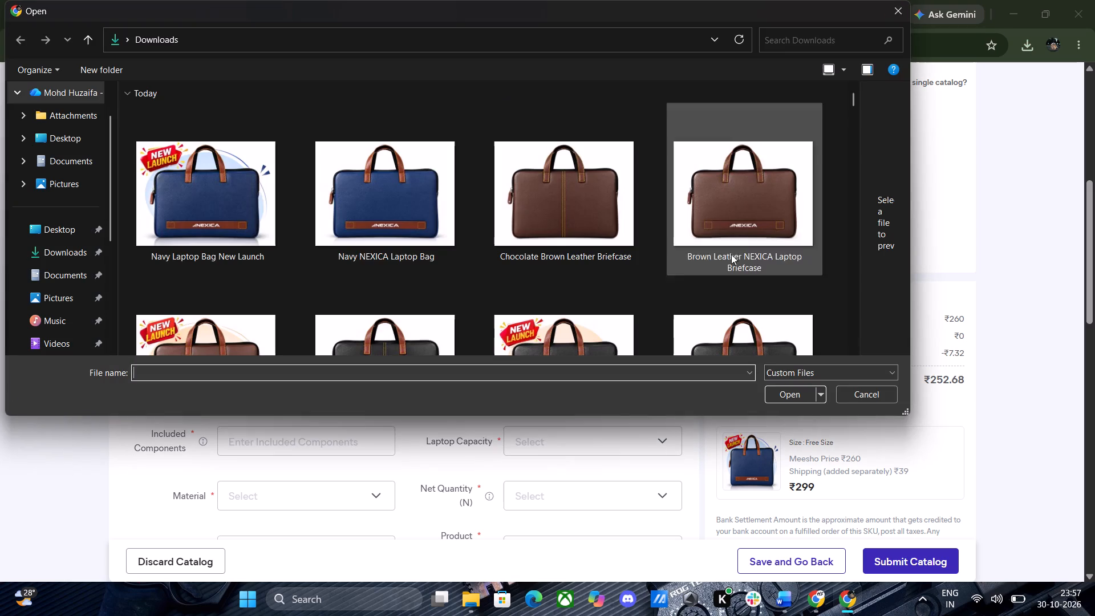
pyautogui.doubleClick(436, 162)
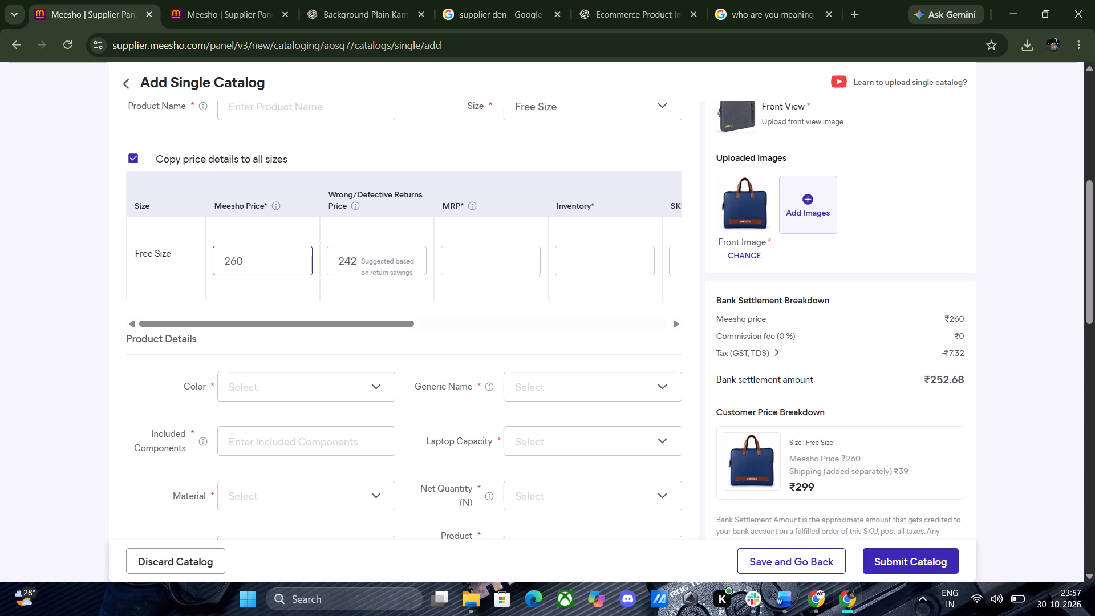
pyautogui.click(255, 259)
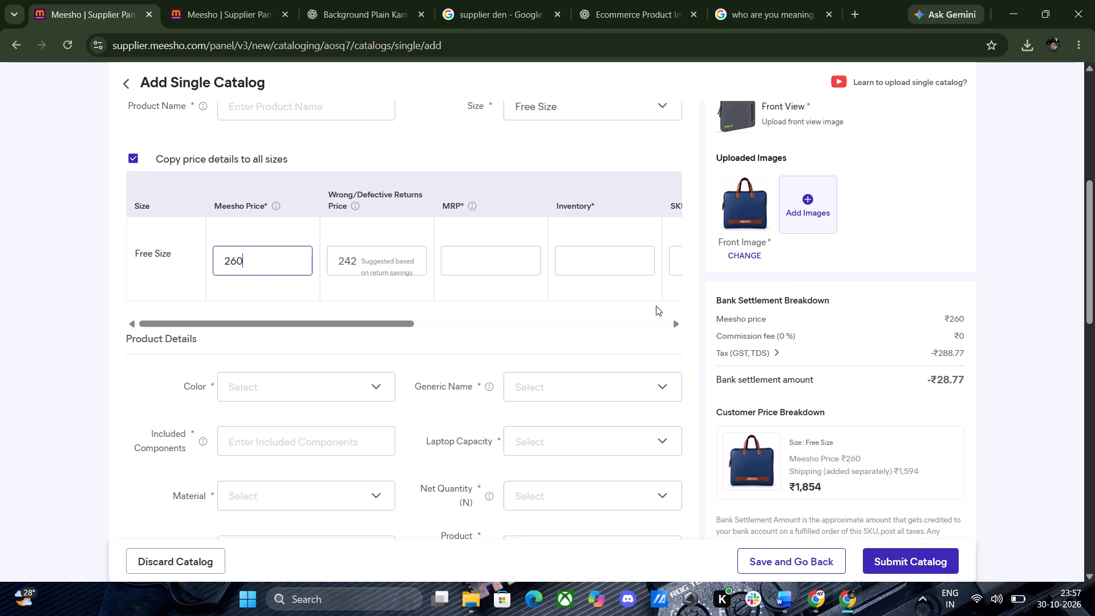
pyautogui.click(744, 253)
pyautogui.click(275, 207)
pyautogui.click(275, 207)
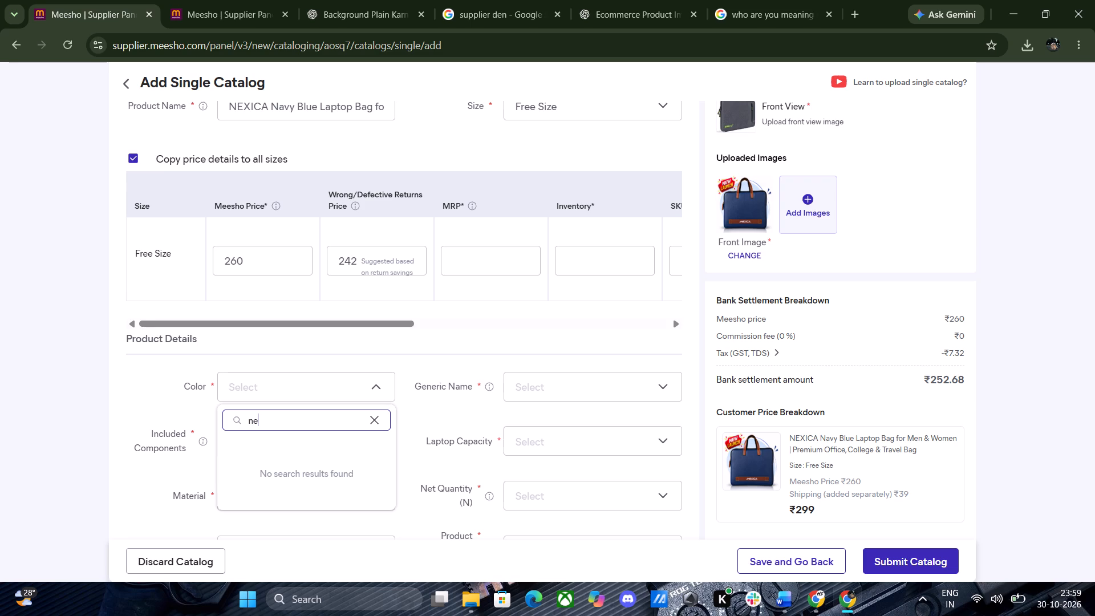
# Set the product colour to Navy Blue and the generic name to Laptop & Messenger Bags.
pyautogui.press('BackSpace')
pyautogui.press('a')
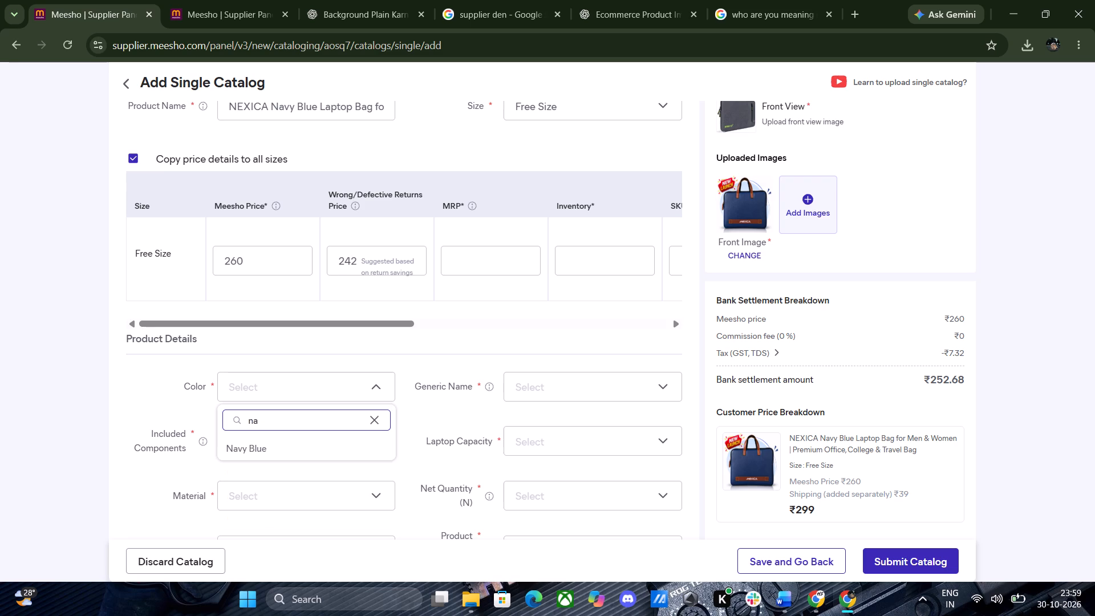
pyautogui.click(311, 442)
pyautogui.click(540, 381)
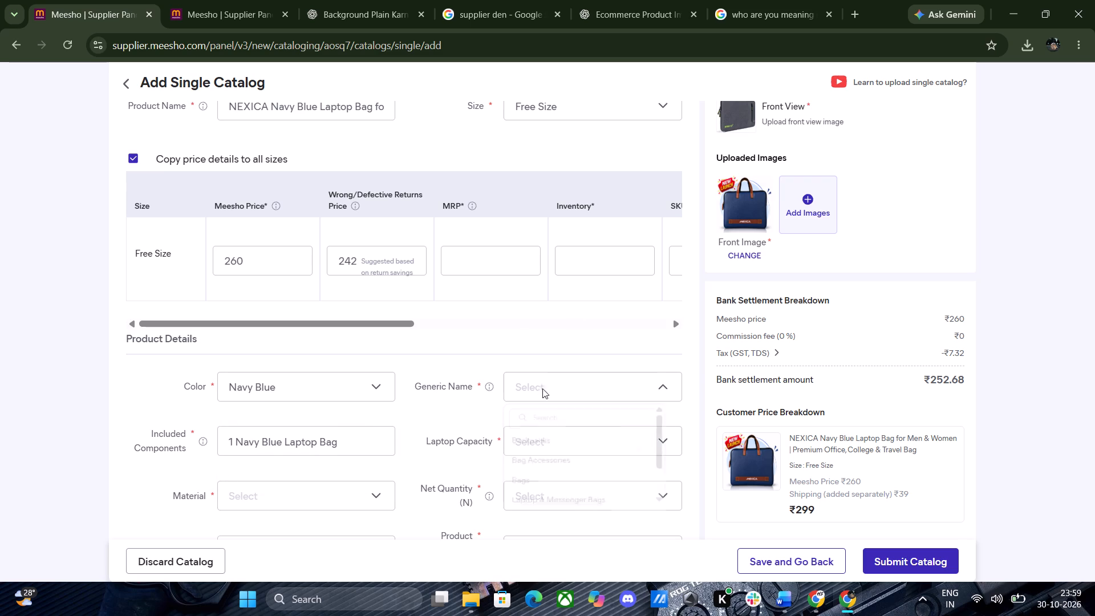
pyautogui.click(560, 523)
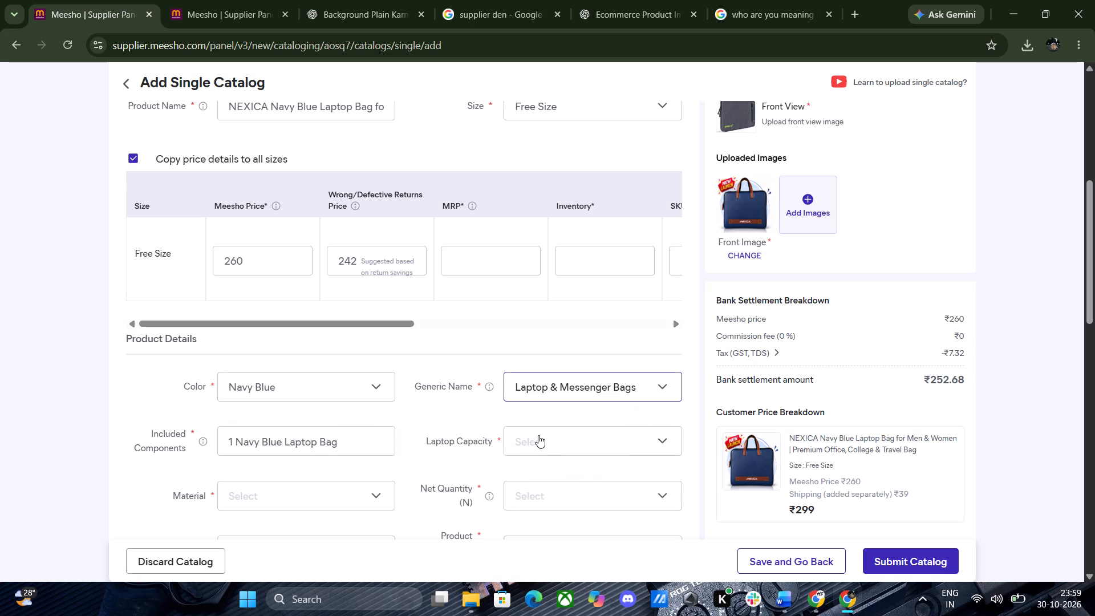
# Set the laptop capacity to Upto 16 Inch and the material to Pu in Product Details.
pyautogui.click(538, 435)
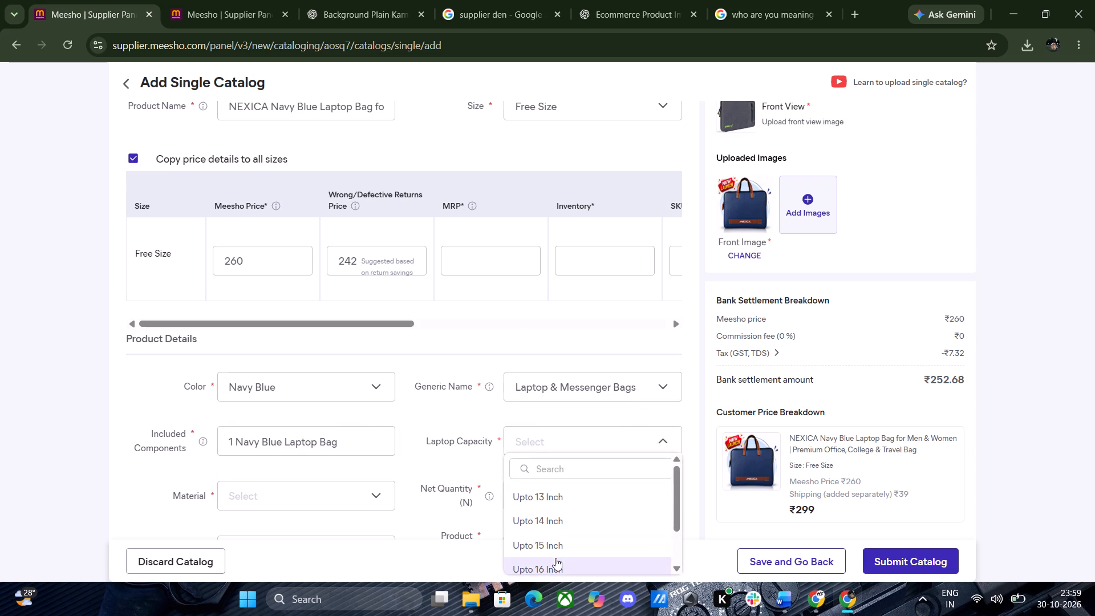
pyautogui.click(556, 558)
pyautogui.click(330, 484)
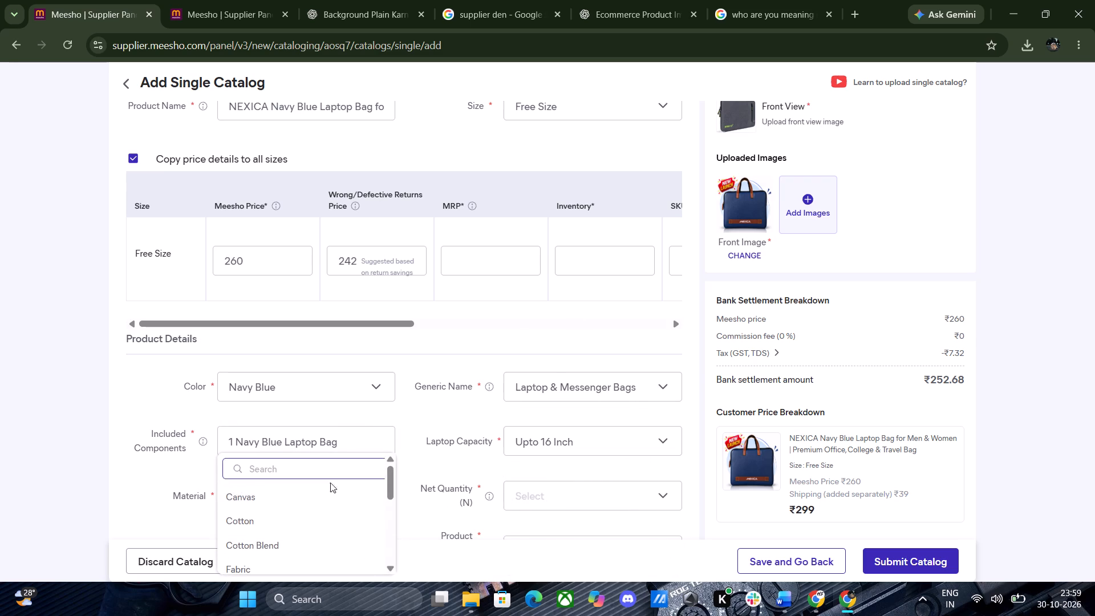
pyautogui.click(314, 464)
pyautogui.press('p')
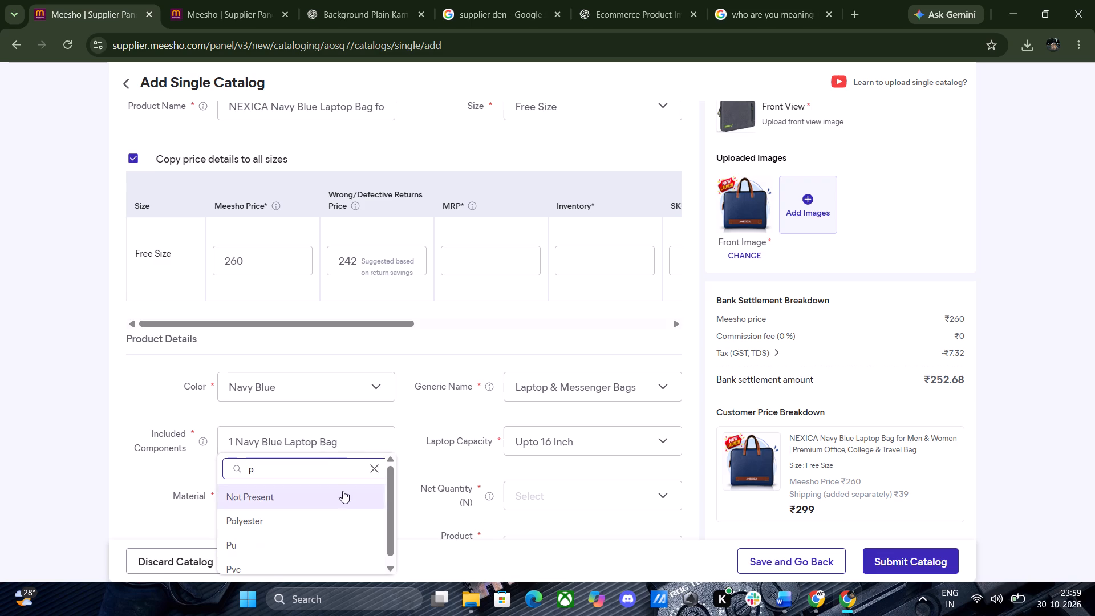
pyautogui.click(275, 541)
# Set the net quantity to 1 and the number of compartments to 2.
pyautogui.click(514, 499)
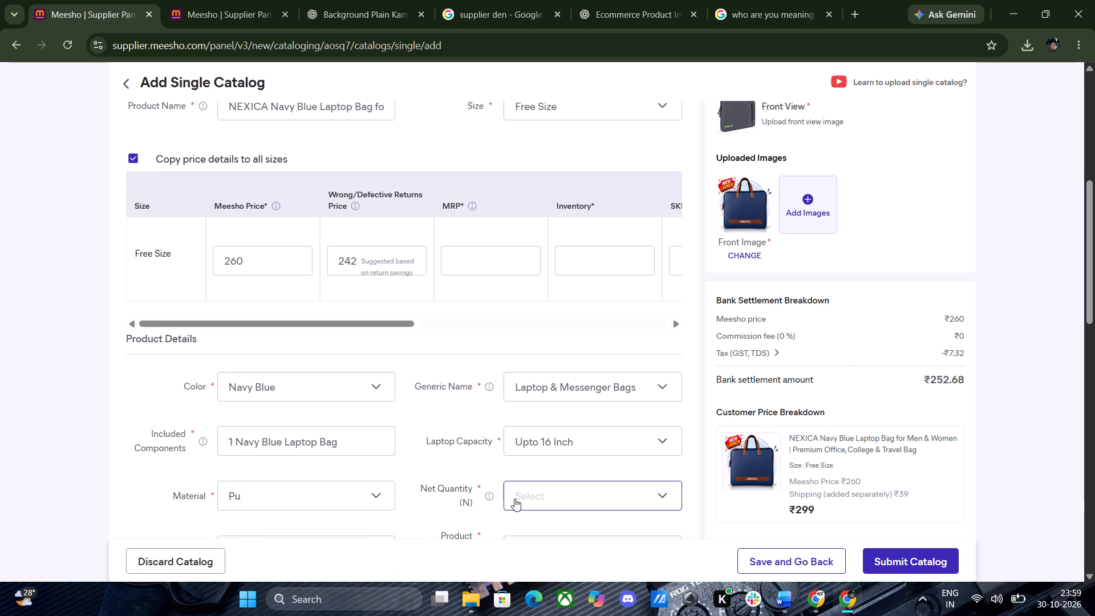
pyautogui.scroll(-1, 551, 488)
pyautogui.scroll(1, 539, 512)
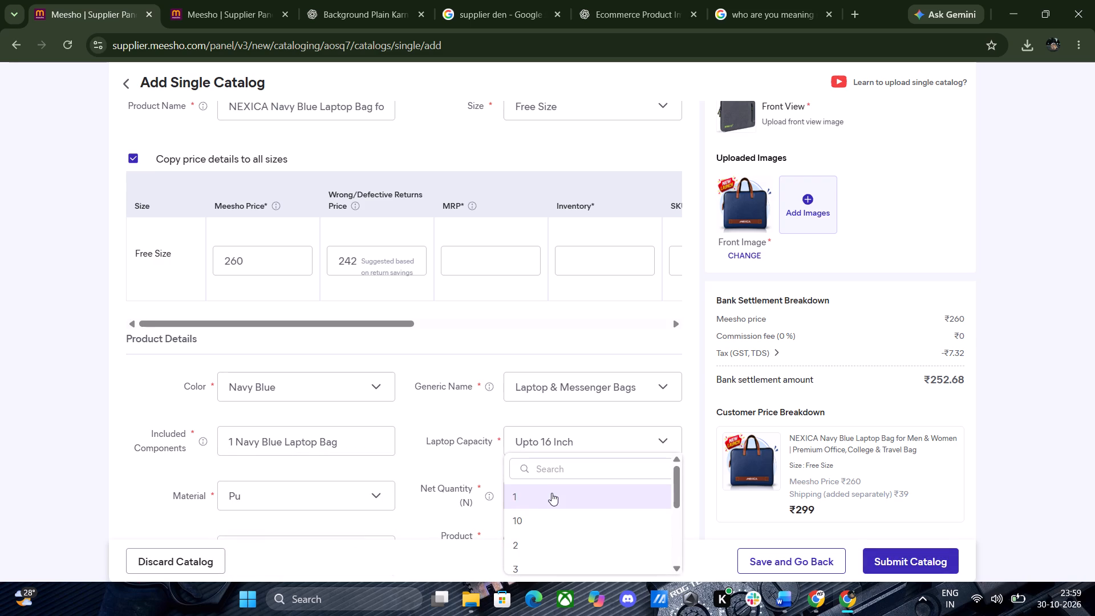
pyautogui.click(553, 492)
pyautogui.scroll(-1, 346, 494)
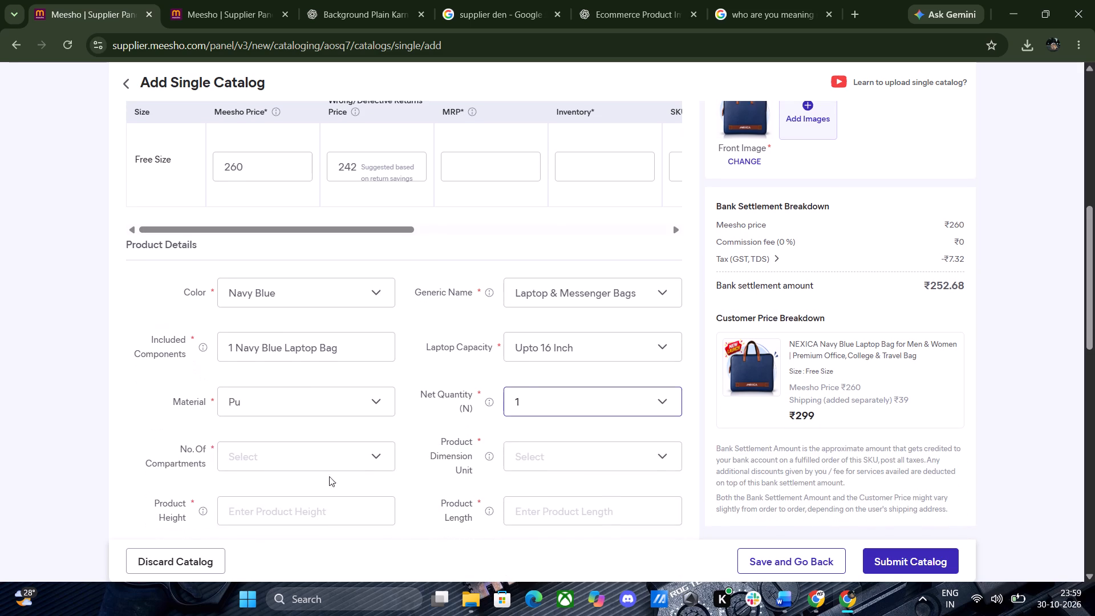
pyautogui.click(305, 443)
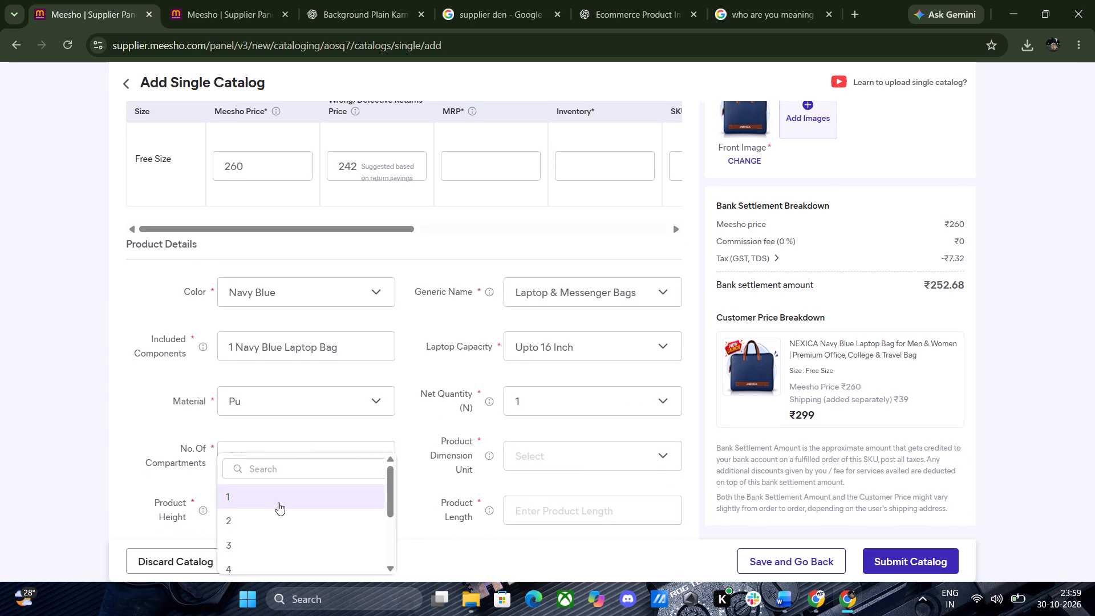
pyautogui.click(279, 514)
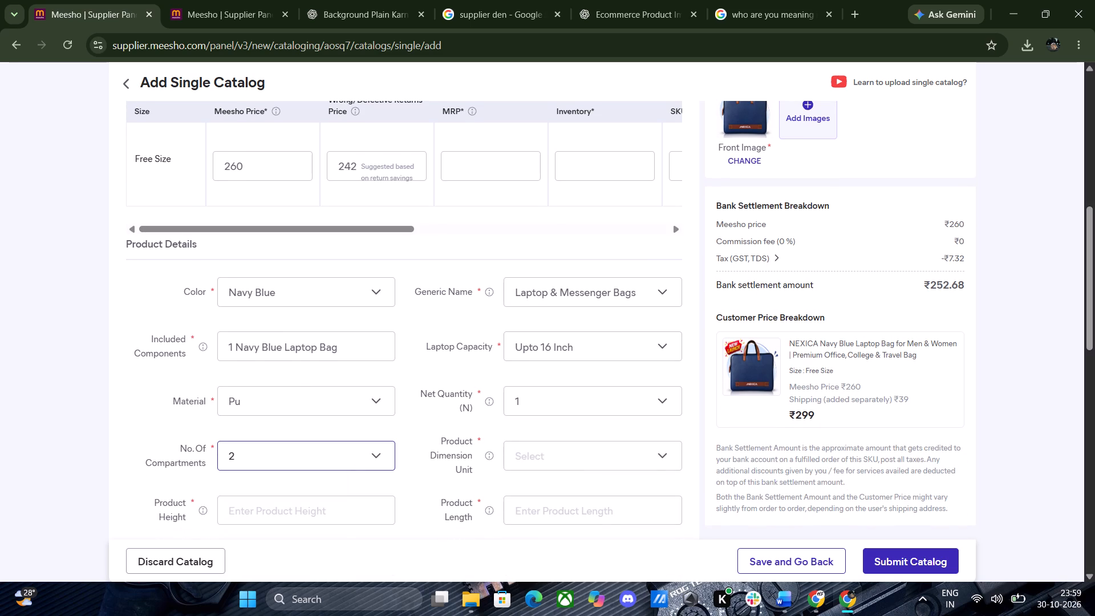
# Set the product height to 1.5 using the saved suggestion.
pyautogui.click(323, 509)
pyautogui.click(330, 451)
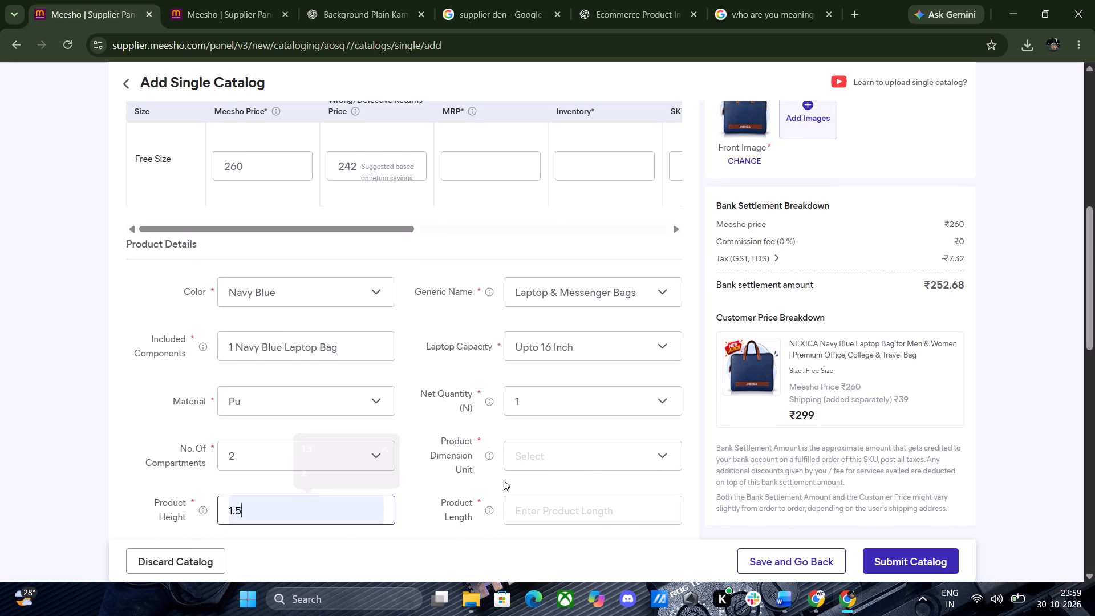
# Set the product dimension unit to inch, the product length to 12 and the product width to 15 using the saved suggestions.
pyautogui.click(588, 464)
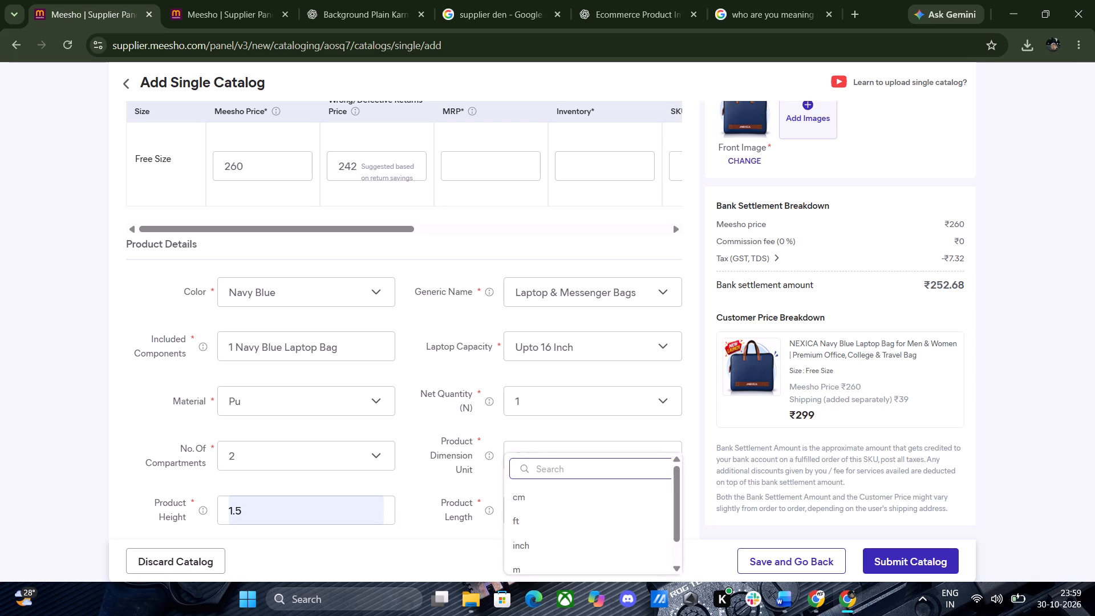
pyautogui.moveTo(562, 532); pyautogui.dragTo(565, 547)
pyautogui.click(565, 547)
pyautogui.scroll(-1, 571, 496)
pyautogui.click(571, 424)
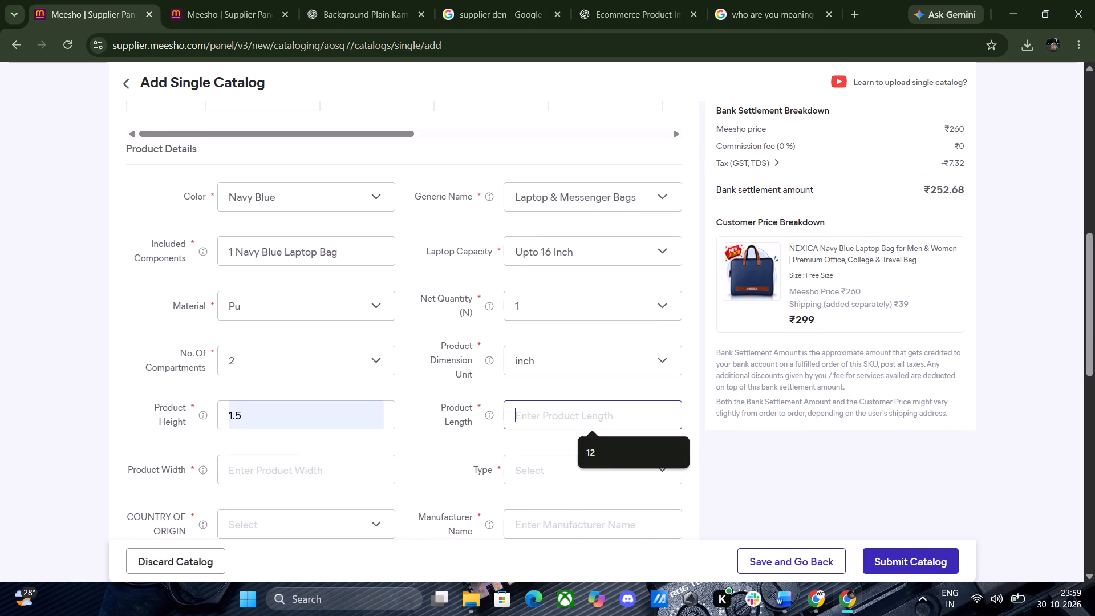
pyautogui.click(607, 464)
pyautogui.click(362, 473)
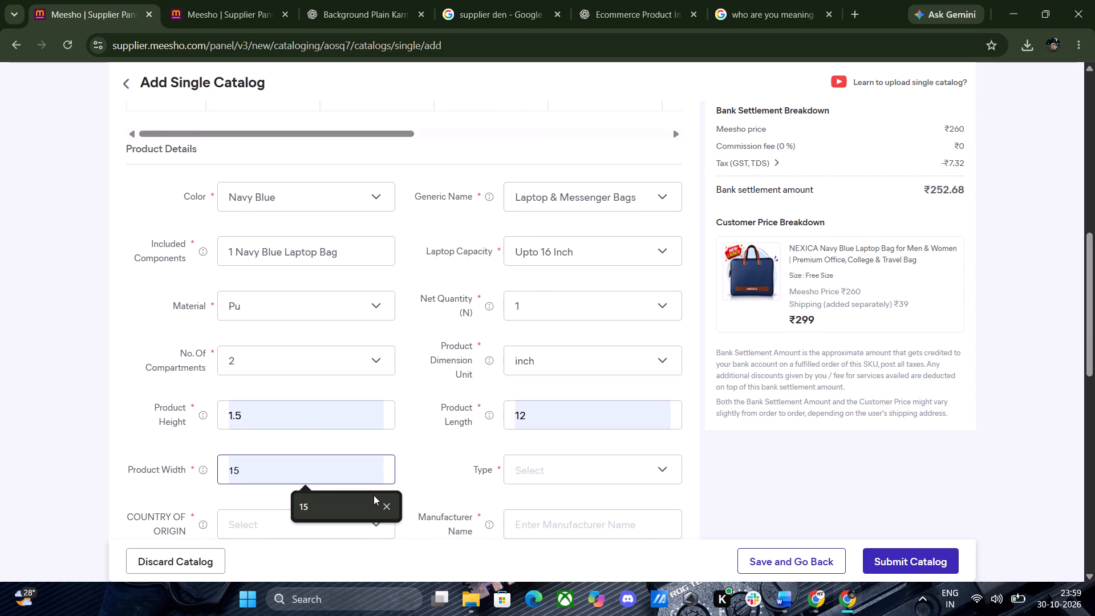
pyautogui.click(374, 495)
# Set the product type to Laptop Bags and the country of origin to India.
pyautogui.click(529, 473)
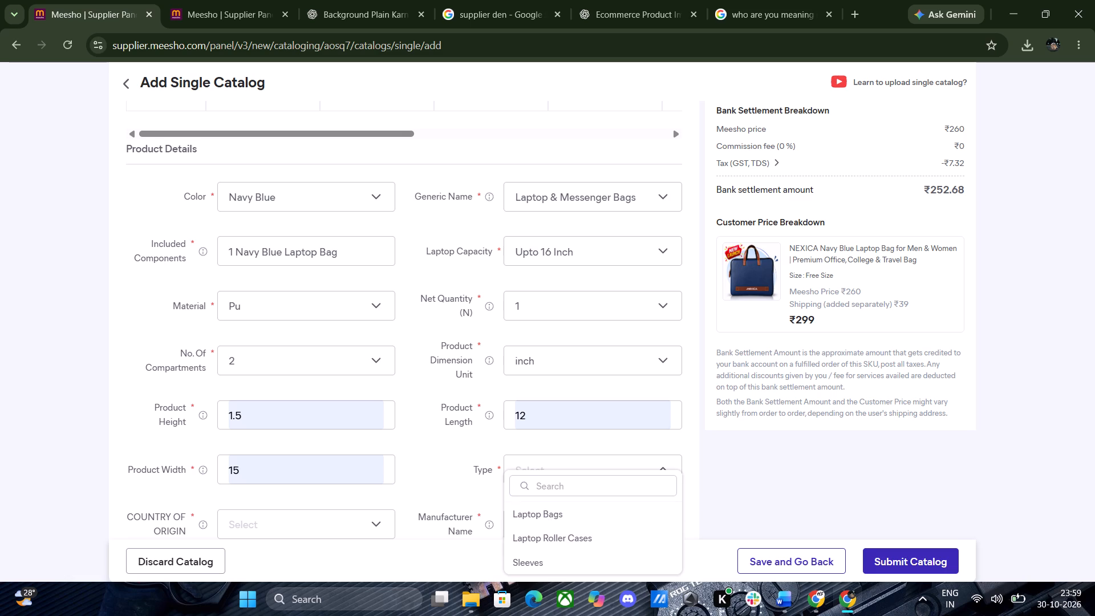
pyautogui.click(537, 517)
pyautogui.scroll(-2, 362, 516)
pyautogui.click(294, 341)
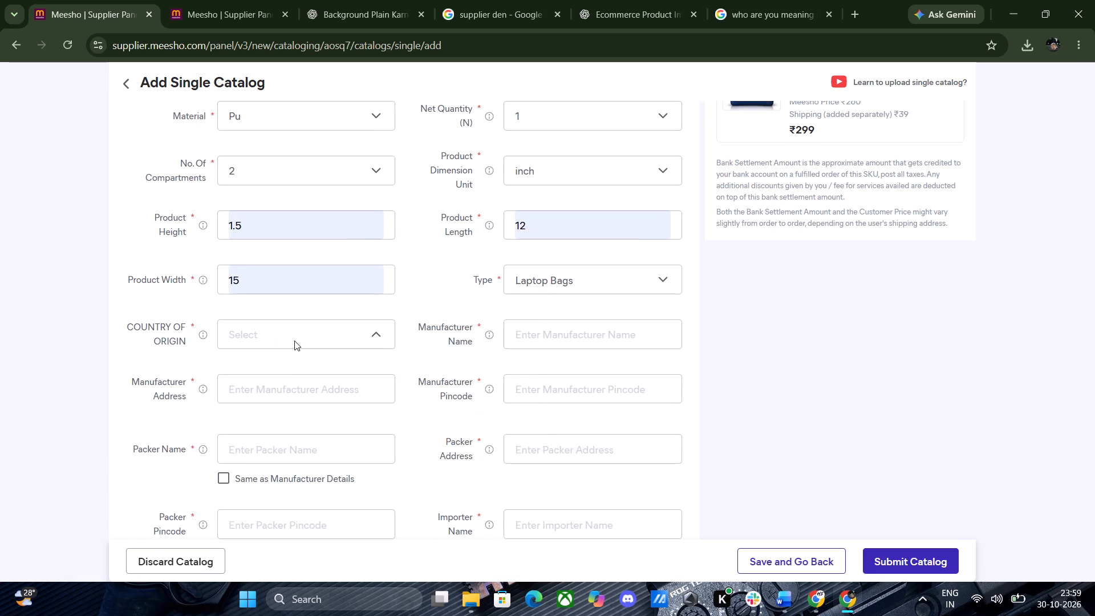
pyautogui.click(309, 394)
# Fill in the manufacturer details with the name Nexica, the saved manufacturer address and the manufacturer pincode.
pyautogui.click(548, 342)
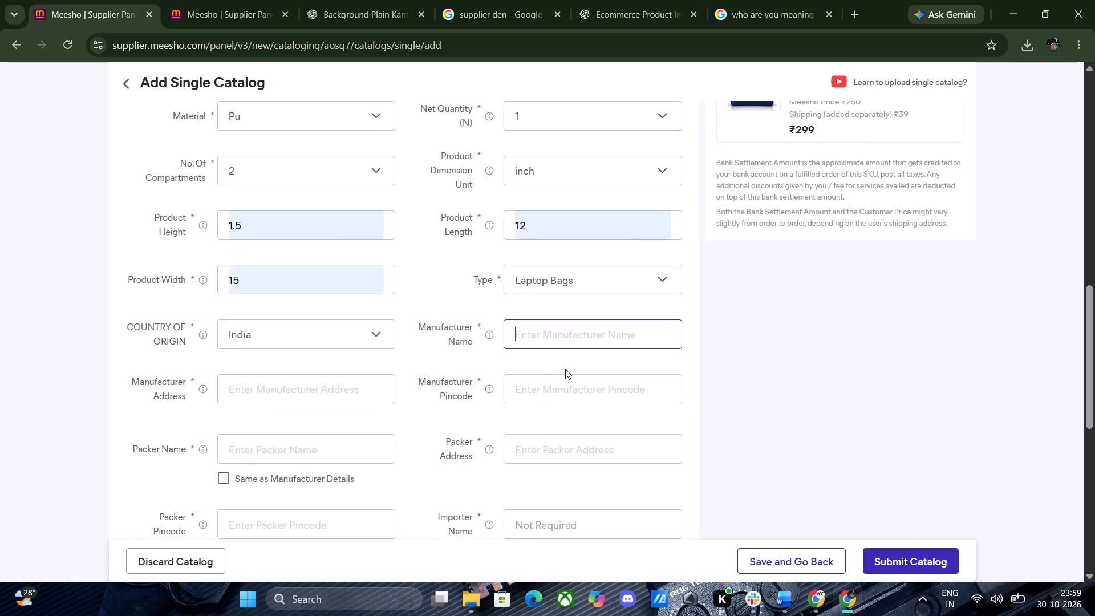
pyautogui.click(583, 366)
pyautogui.click(327, 394)
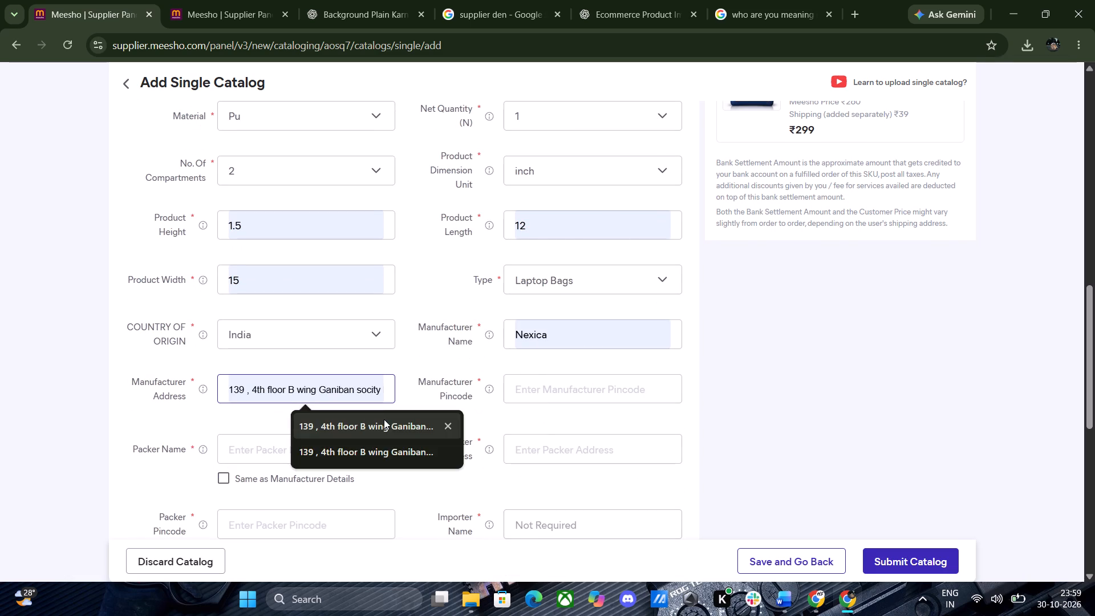
pyautogui.click(384, 419)
pyautogui.click(559, 396)
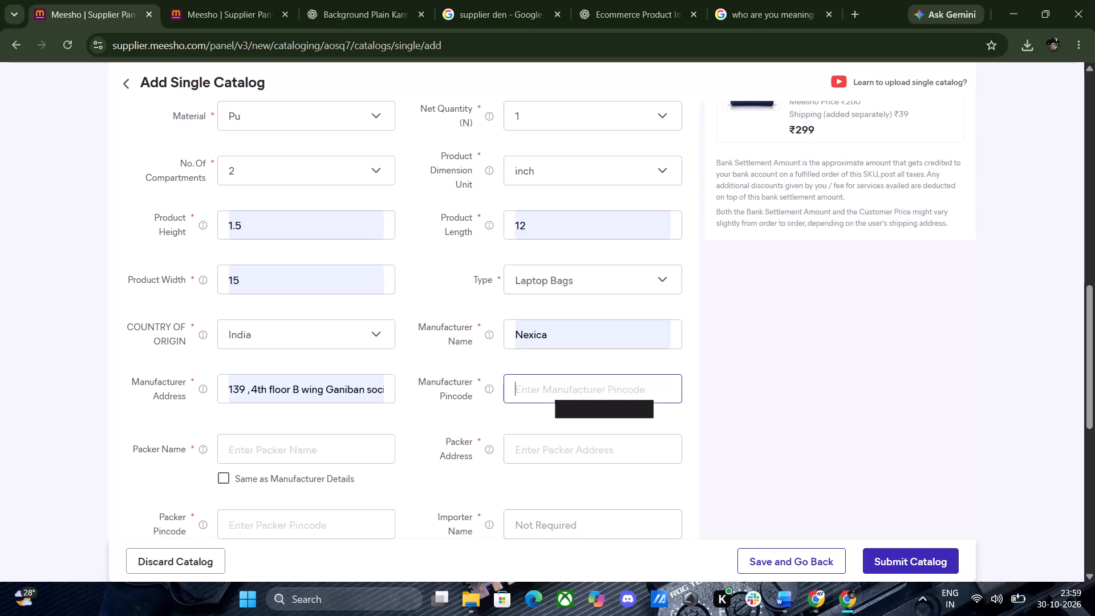
pyautogui.press('4')
pyautogui.write('000')
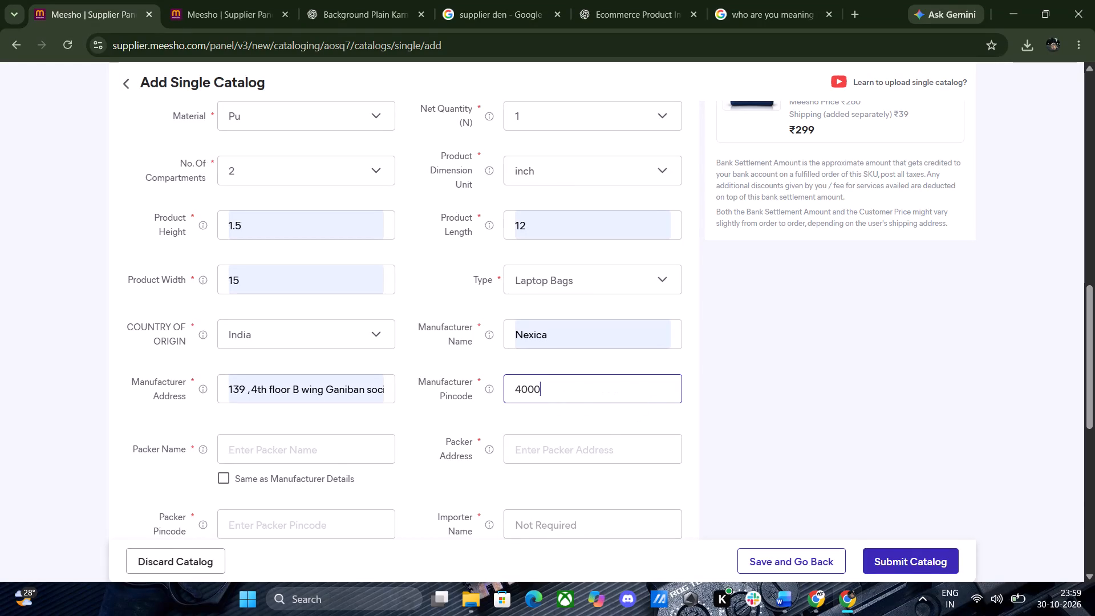
pyautogui.press('1')
pyautogui.press('7')
# Set the packer details to be the same as the manufacturer details.
pyautogui.click(224, 474)
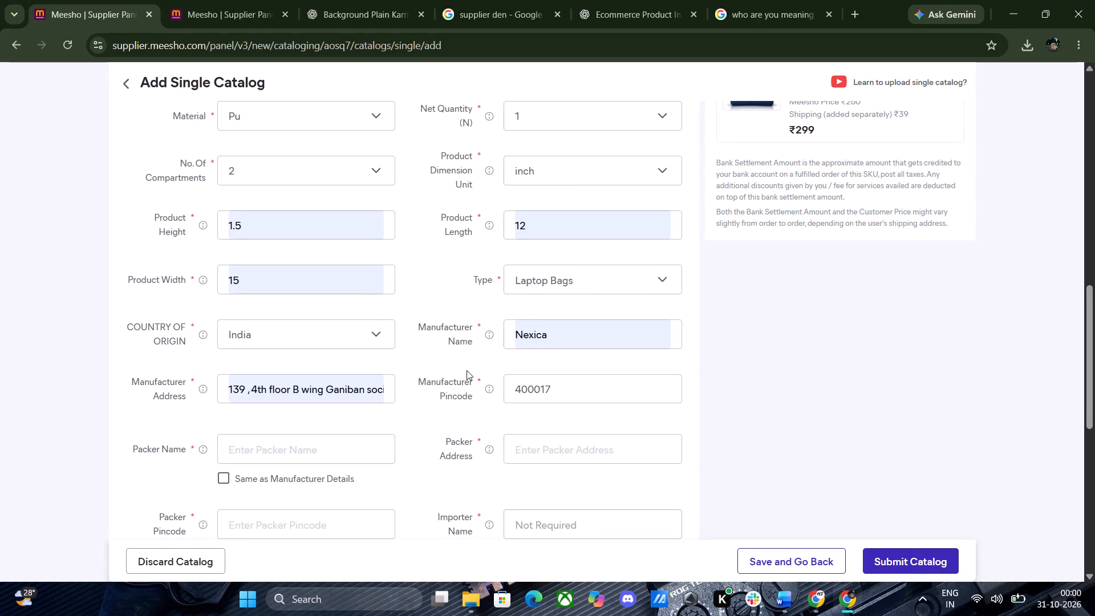
pyautogui.scroll(1, 467, 369)
pyautogui.scroll(-2, 317, 439)
pyautogui.click(222, 377)
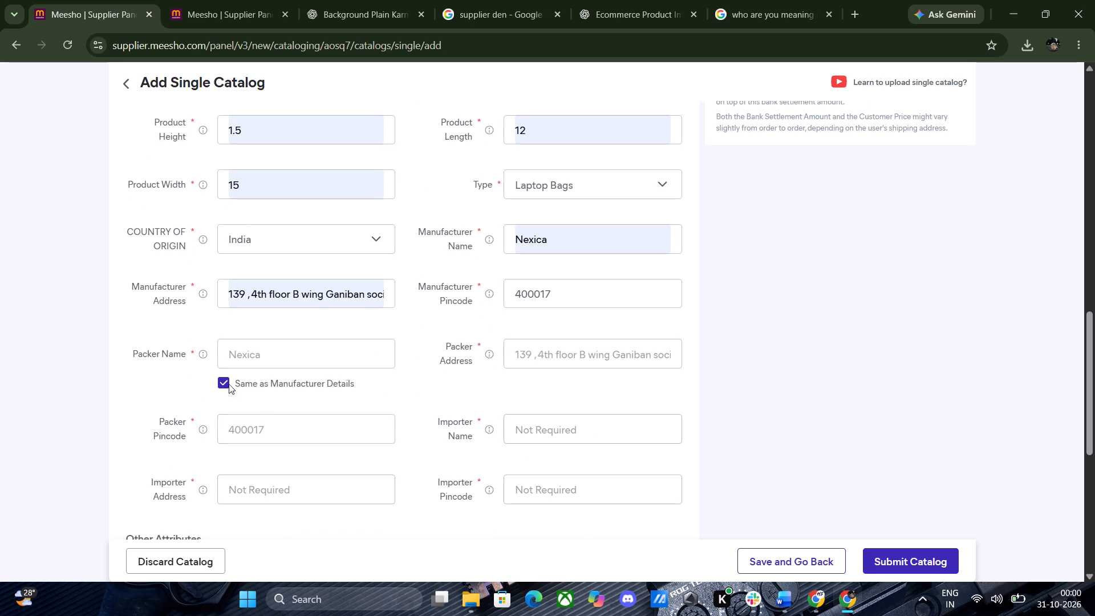
# In the Free Size row of the size table, set the length to 12, width to 15 and height to 2 inches.
pyautogui.scroll(1, 522, 330)
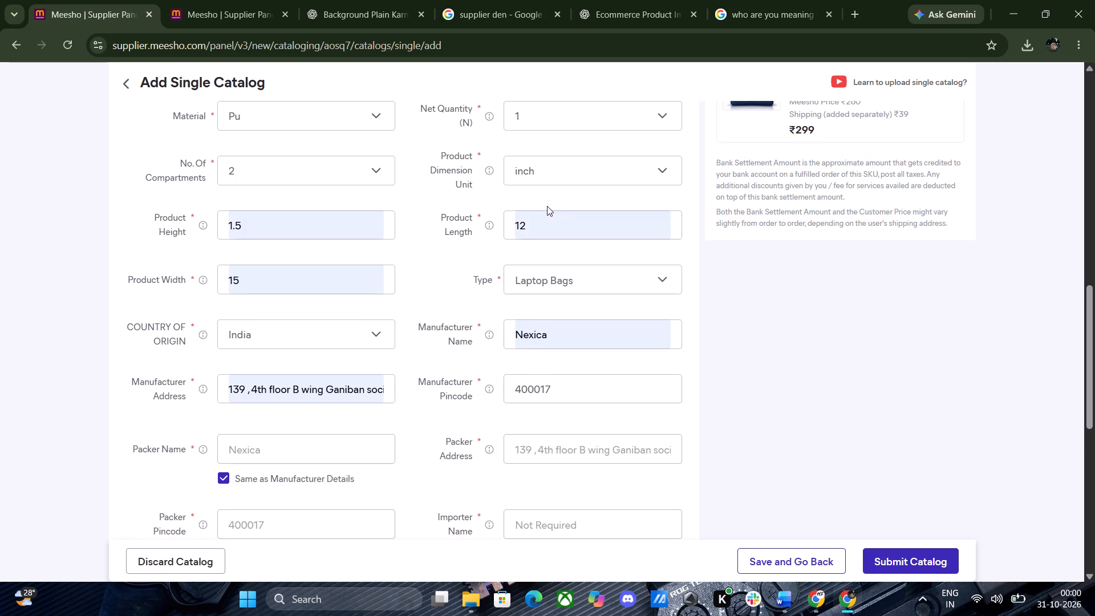
pyautogui.scroll(1, 547, 206)
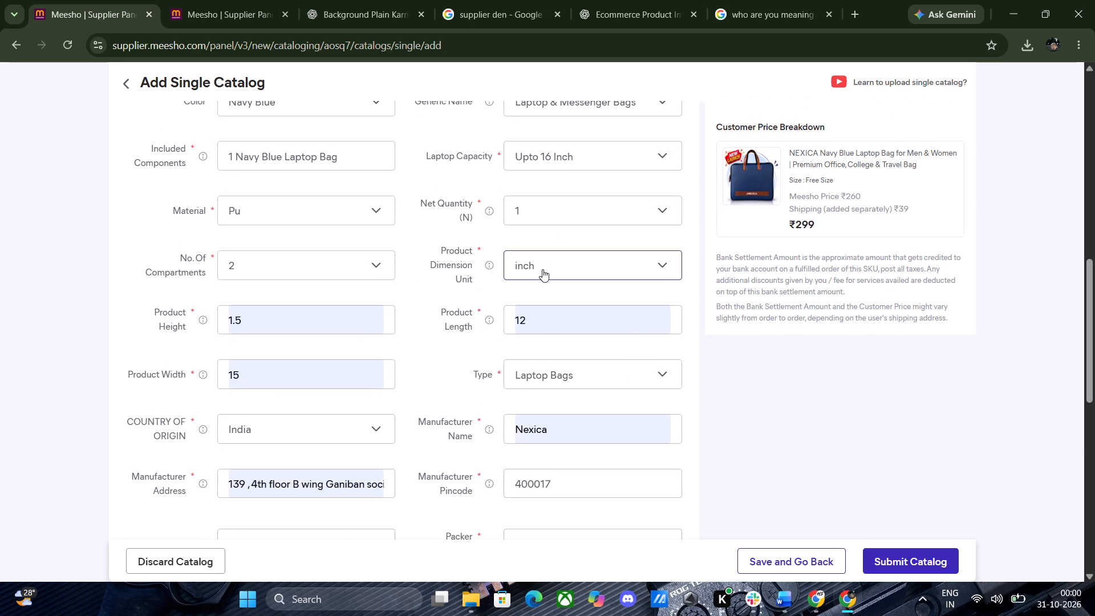
pyautogui.scroll(1, 551, 264)
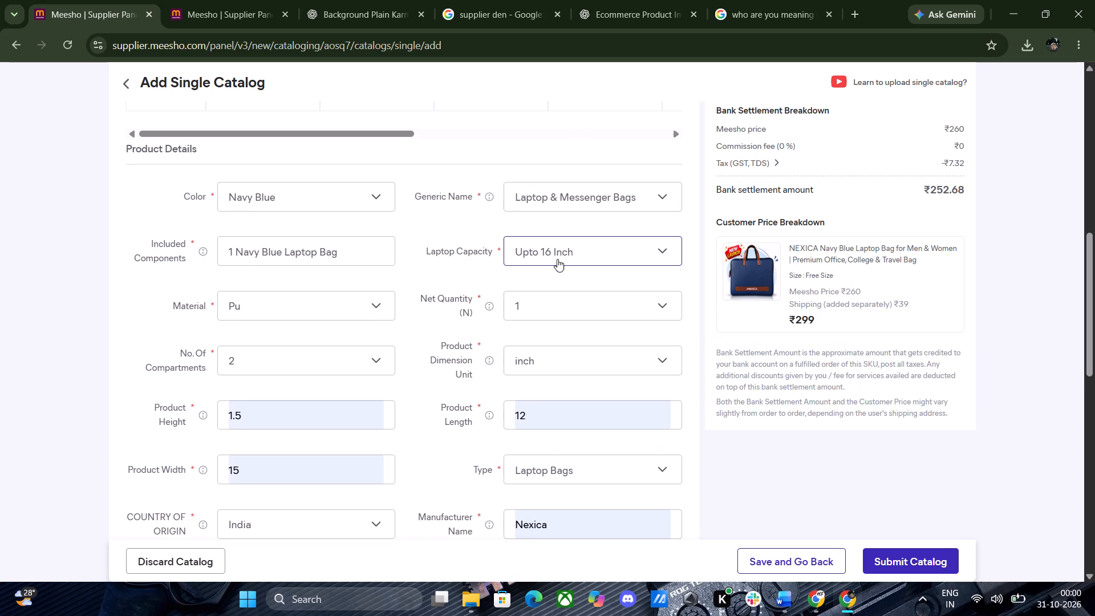
pyautogui.scroll(3, 570, 241)
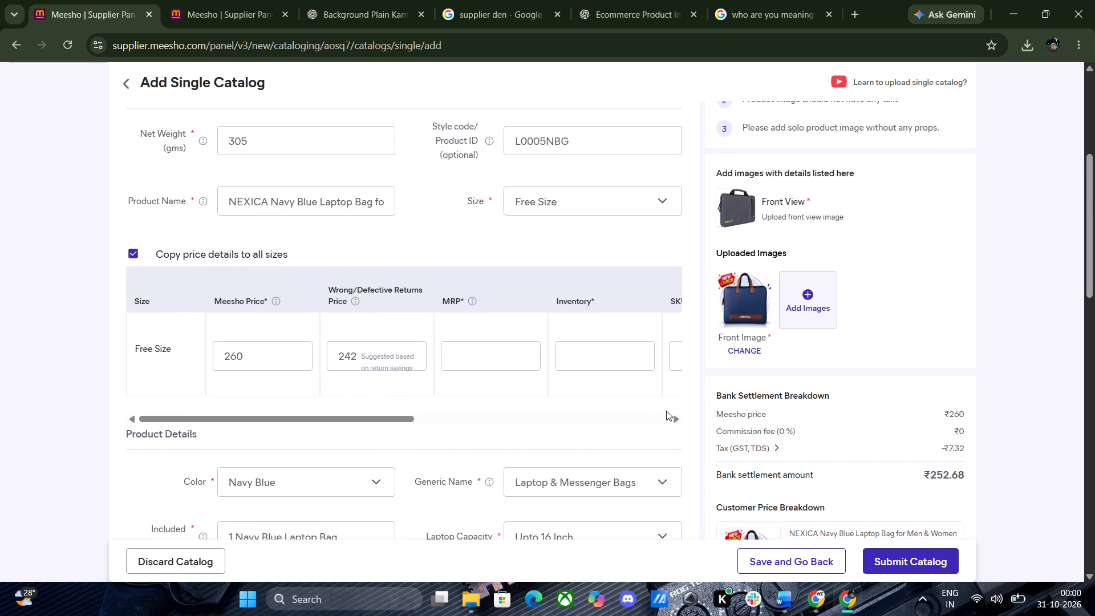
pyautogui.moveTo(666, 411); pyautogui.dragTo(672, 416)
pyautogui.click(672, 416)
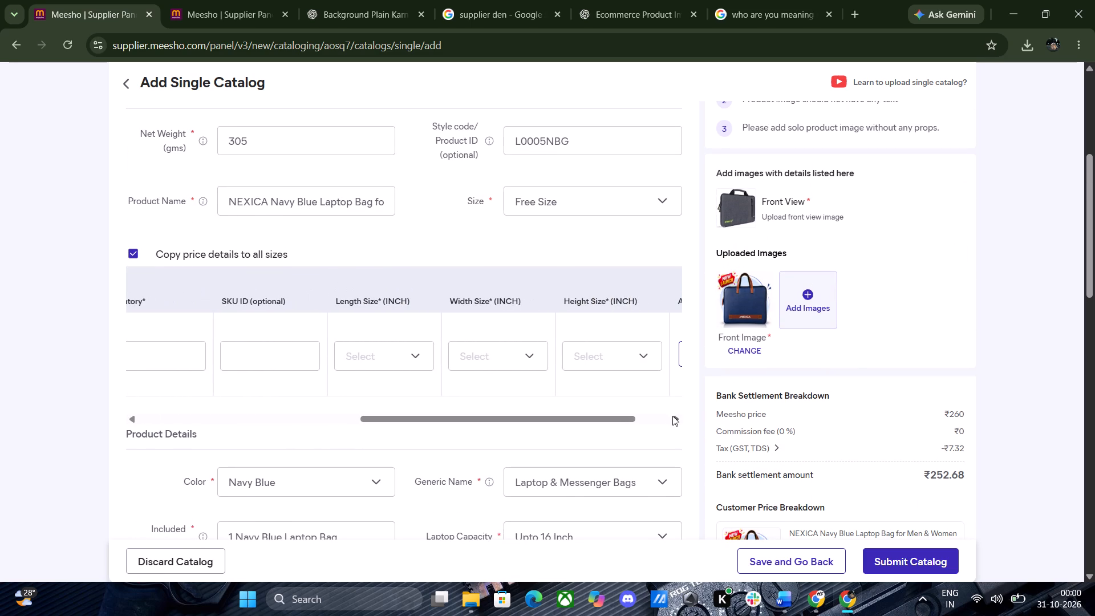
pyautogui.click(413, 355)
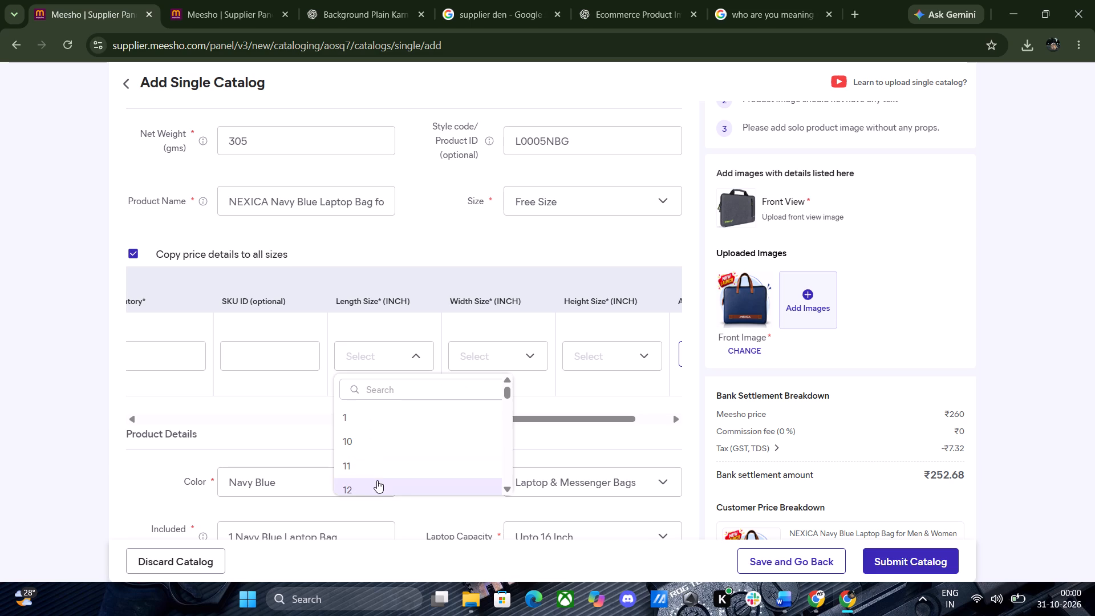
pyautogui.click(375, 487)
pyautogui.click(521, 349)
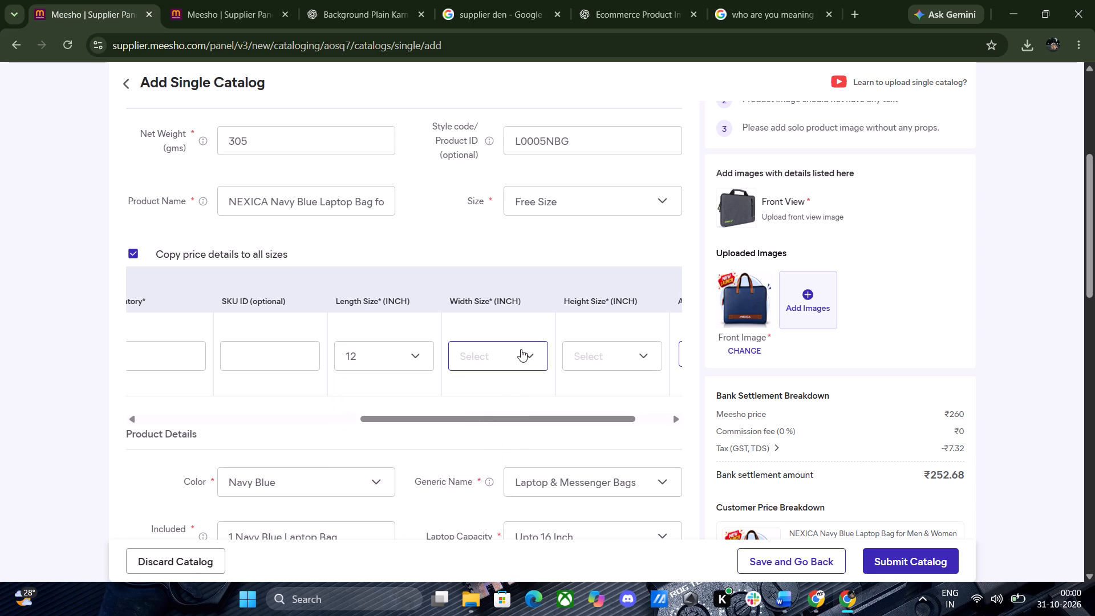
pyautogui.scroll(-1, 492, 475)
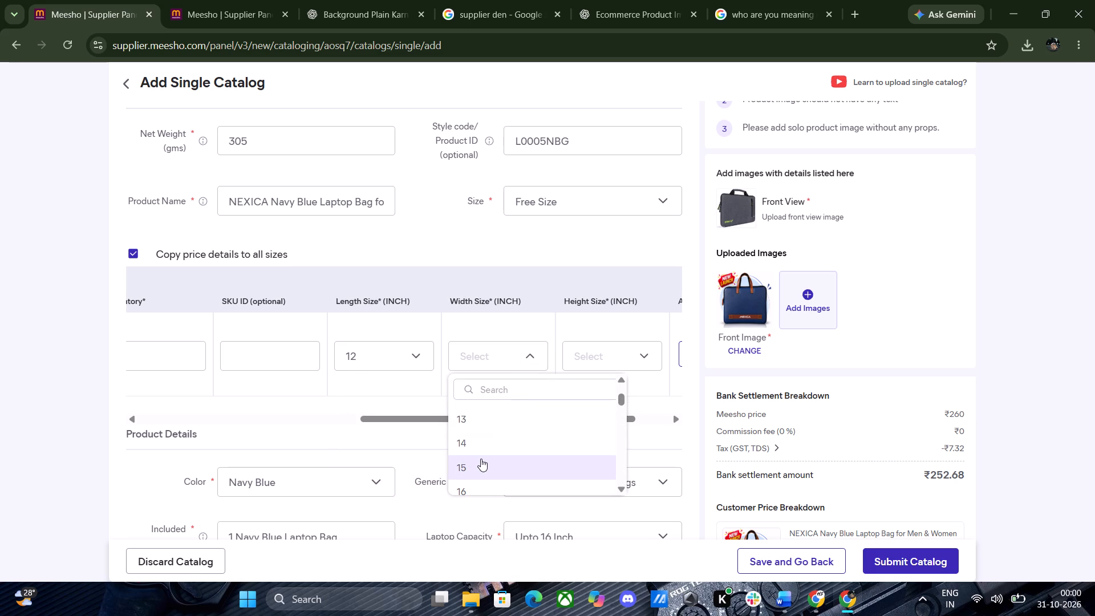
pyautogui.click(481, 459)
pyautogui.click(640, 351)
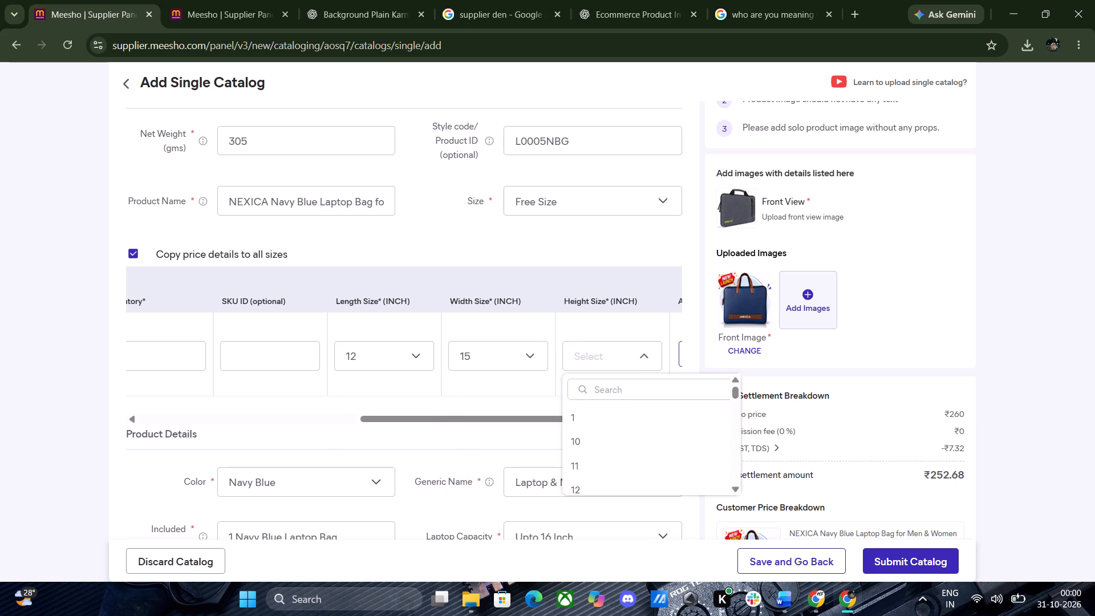
pyautogui.click(627, 393)
pyautogui.press('Down')
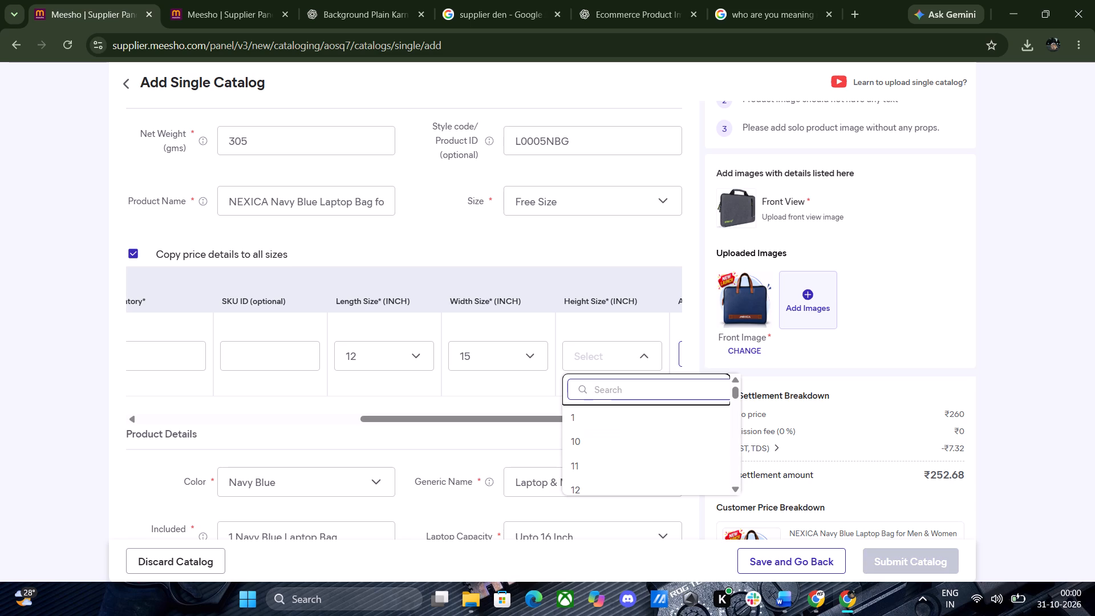
pyautogui.click(618, 395)
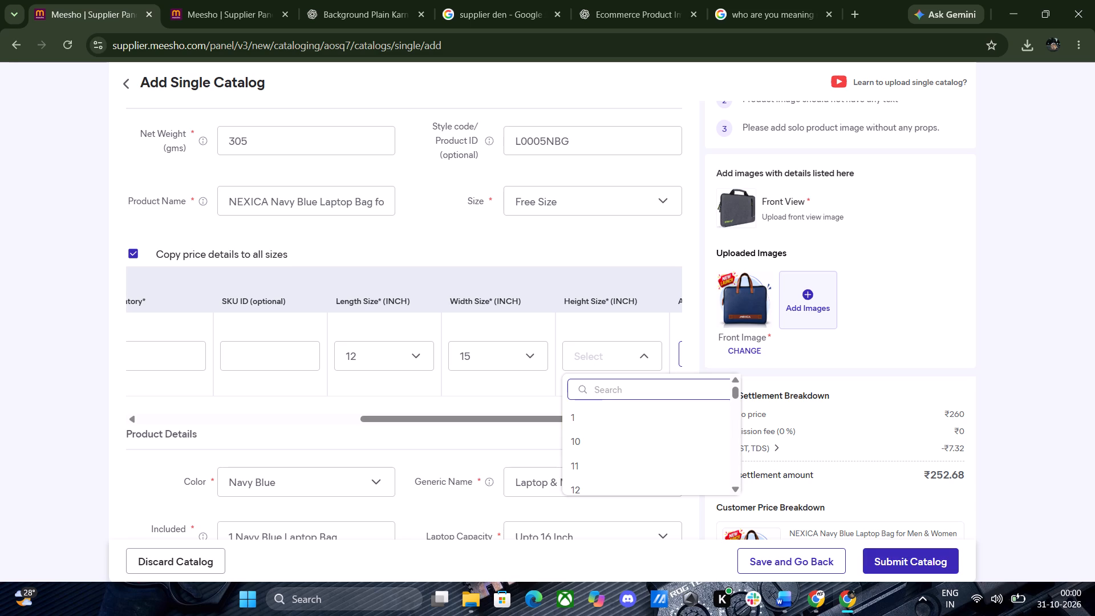
pyautogui.press('2')
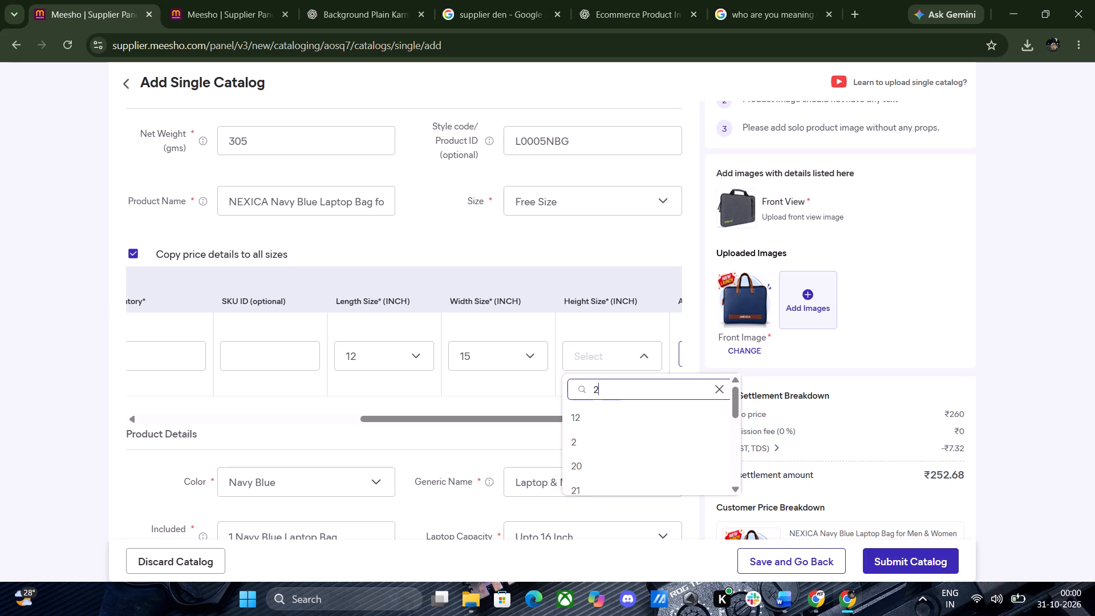
pyautogui.moveTo(617, 435); pyautogui.dragTo(615, 440)
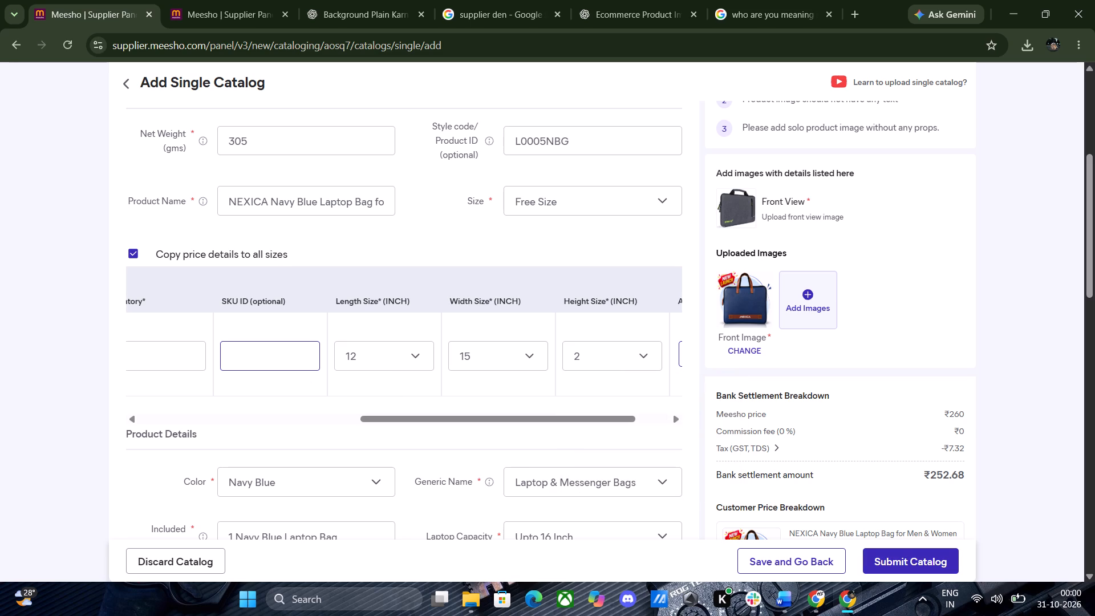
# Copy the style code L0005NBG into the SKU ID of the Free Size row.
pyautogui.tripleClick(557, 145)
pyautogui.rightClick(557, 144)
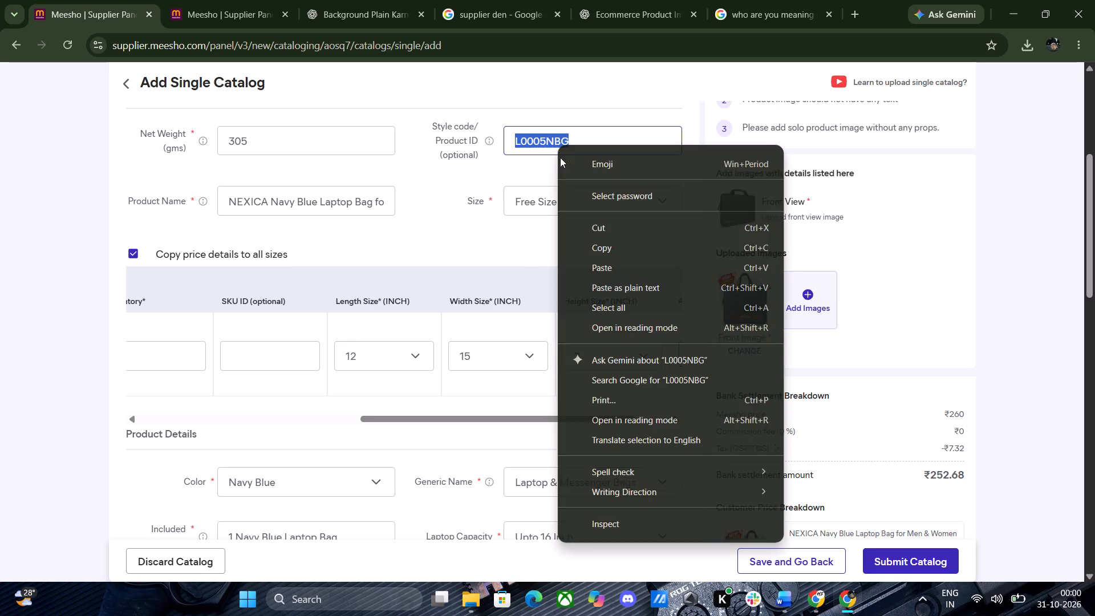
pyautogui.click(599, 247)
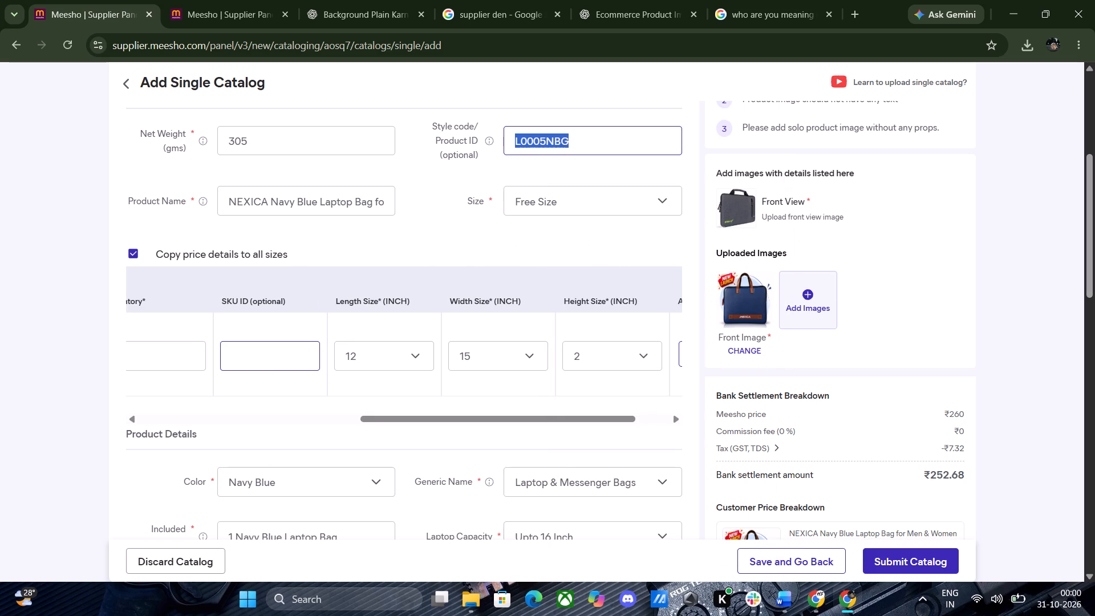
pyautogui.click(274, 350)
pyautogui.rightClick(274, 350)
pyautogui.click(330, 184)
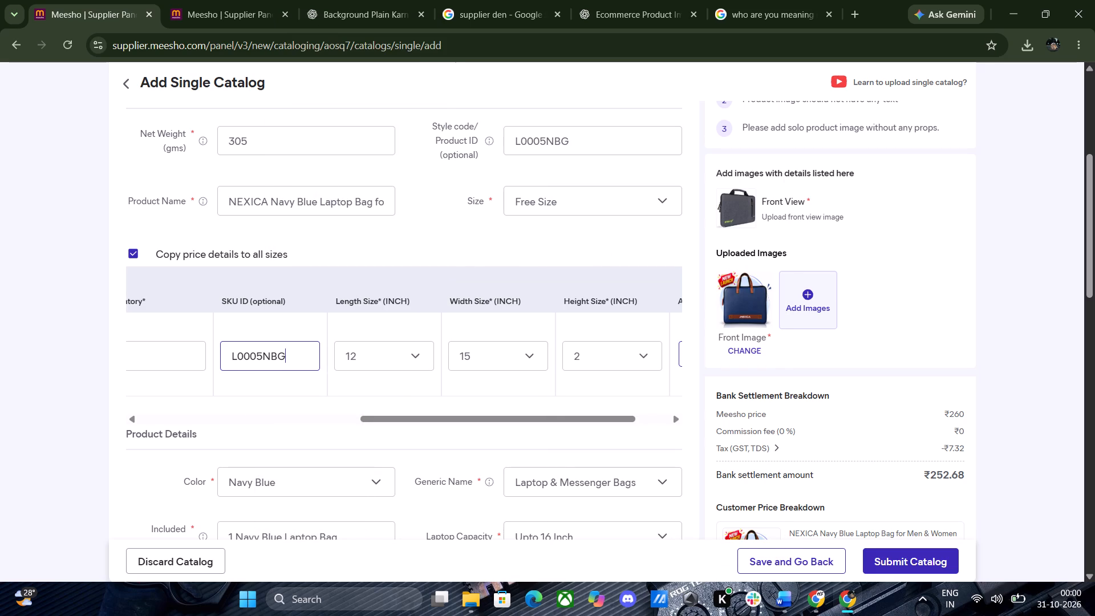
# Set the laptop compartment to Padded in Other Attributes.
pyautogui.scroll(-2, 372, 299)
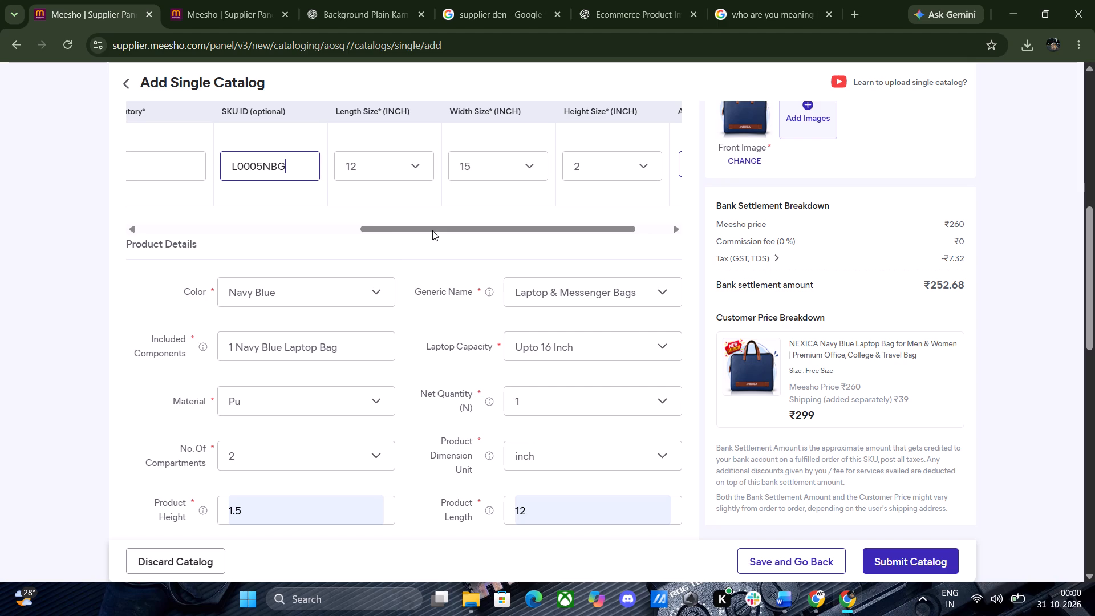
pyautogui.scroll(-1, 273, 241)
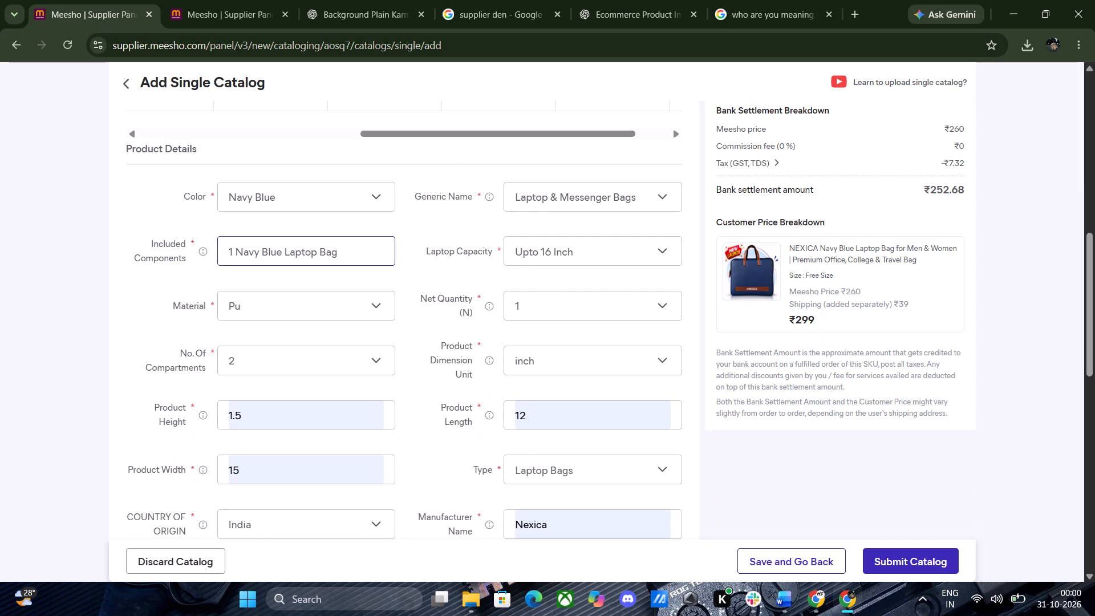
pyautogui.scroll(-4, 325, 221)
pyautogui.scroll(2, 336, 219)
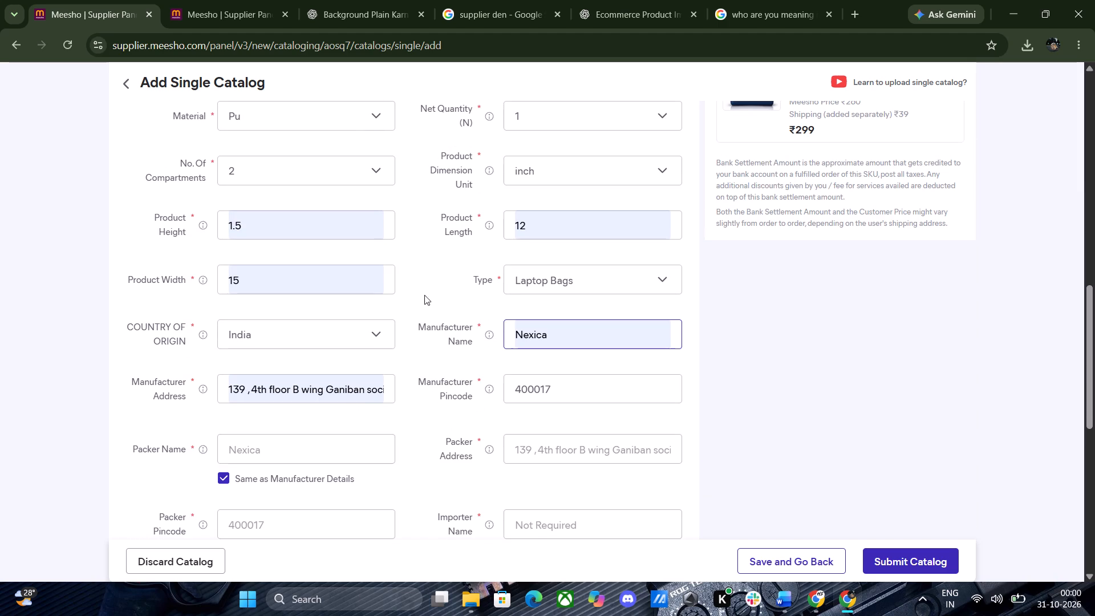
pyautogui.scroll(-4, 379, 280)
pyautogui.scroll(2, 386, 297)
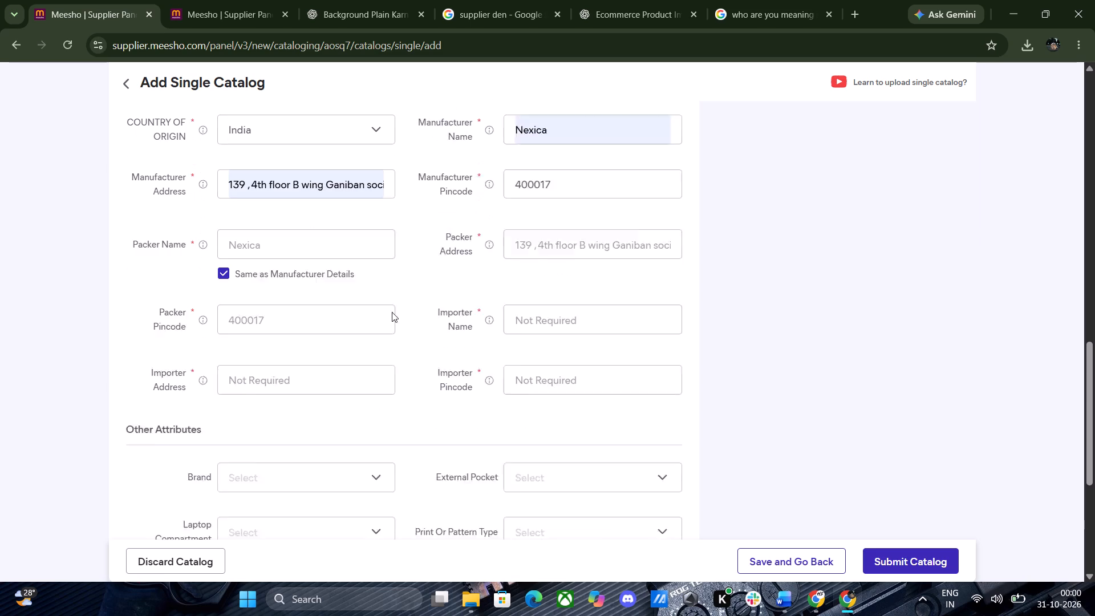
pyautogui.scroll(-4, 328, 262)
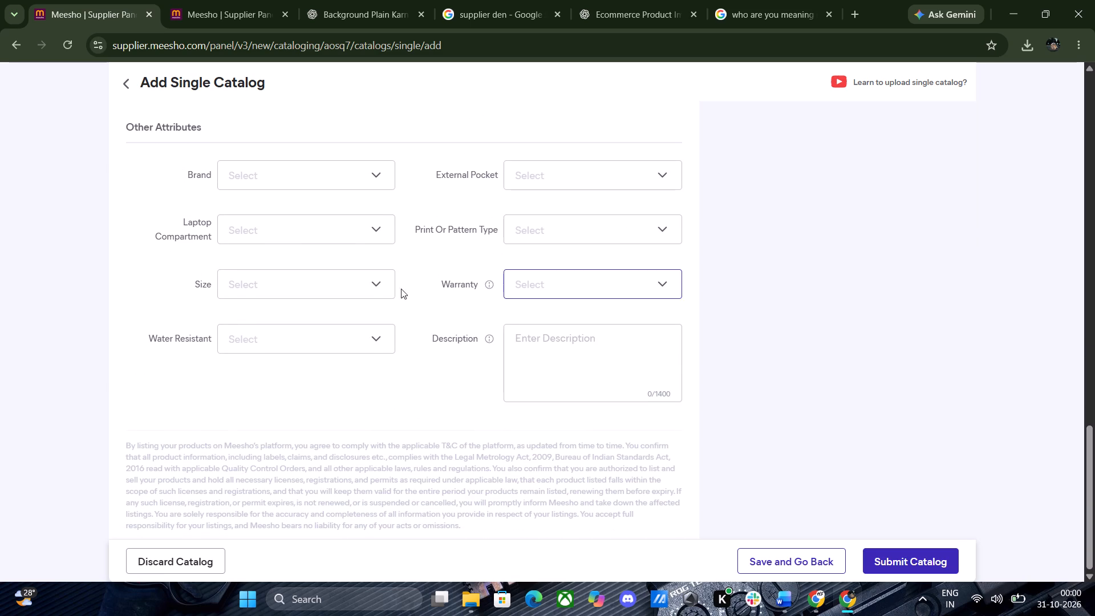
pyautogui.click(313, 232)
pyautogui.click(300, 312)
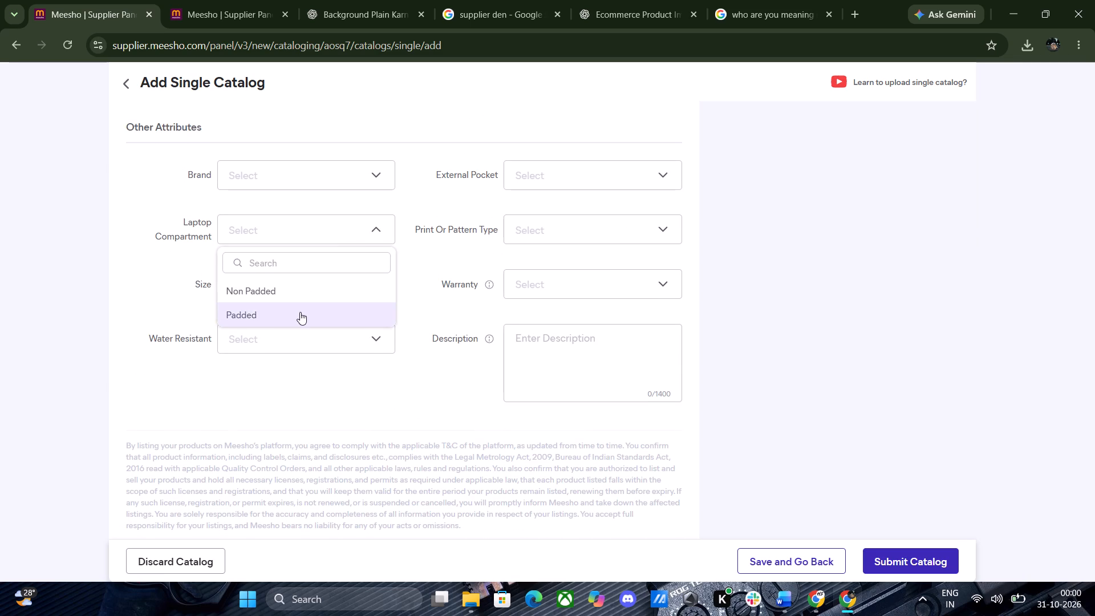
# In Other Attributes, set the print or pattern type to Brand Logo and water resistant to Yes.
pyautogui.click(569, 243)
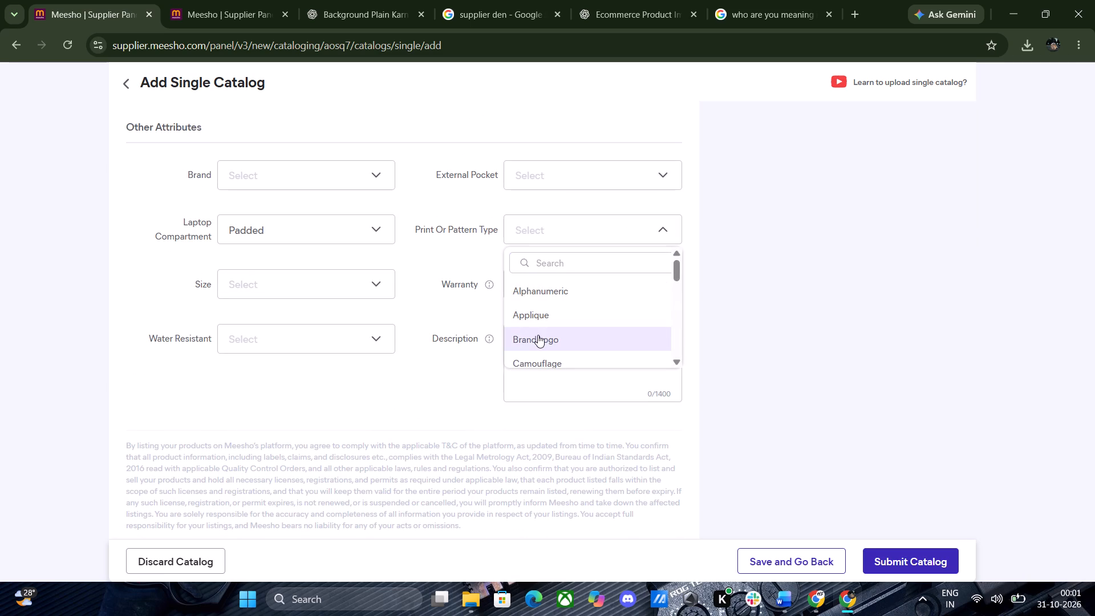
pyautogui.click(538, 335)
pyautogui.click(294, 333)
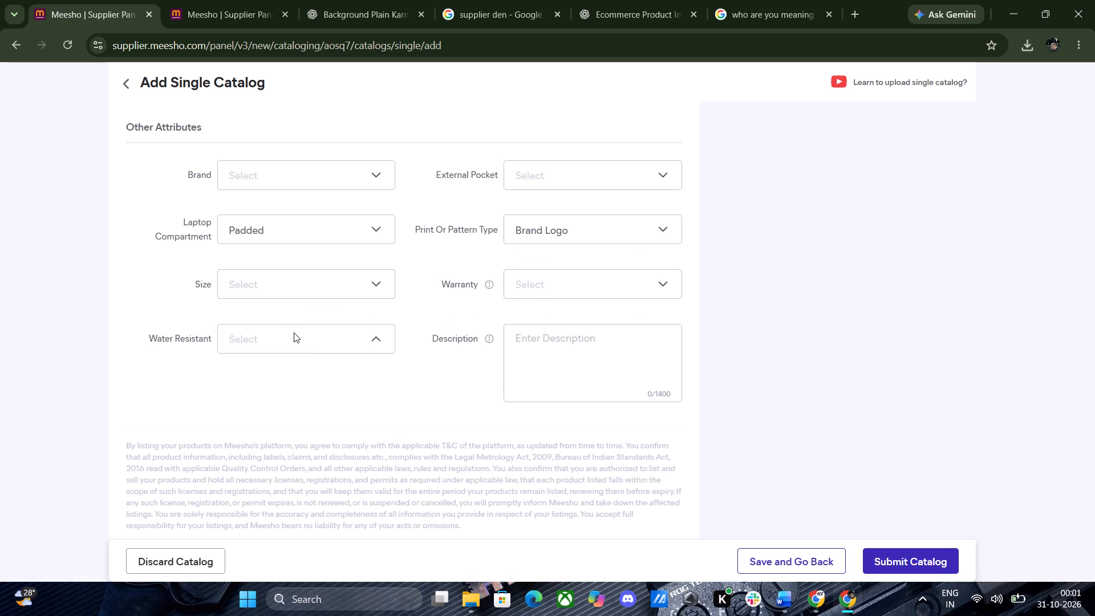
pyautogui.click(279, 417)
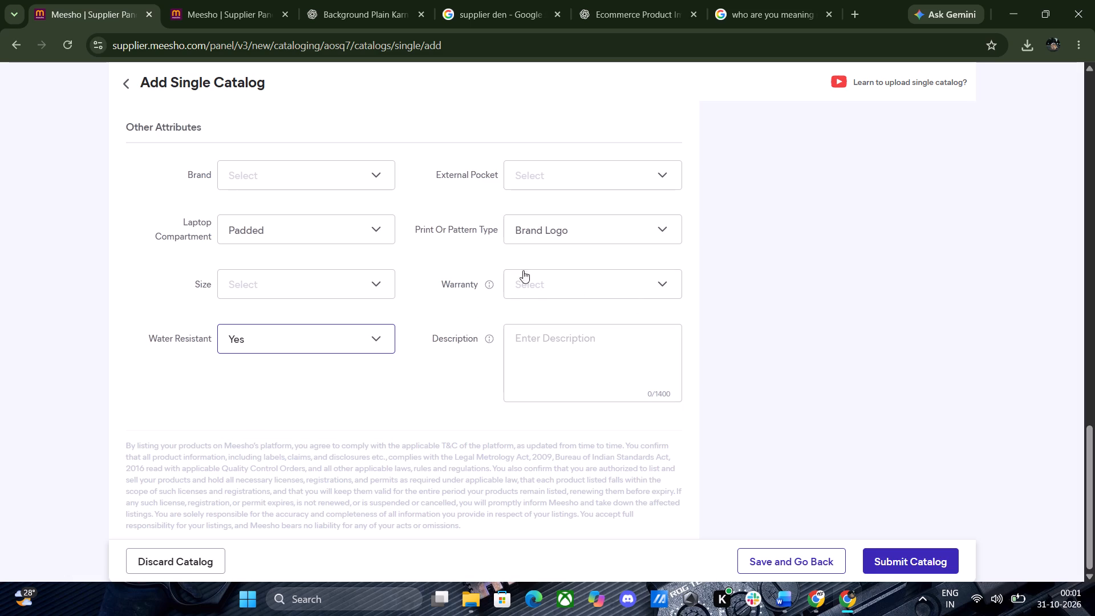
# In the Free Size row, set the wrong/defective returns price to 245, MRP to 350 and inventory to 100.
pyautogui.scroll(6, 439, 218)
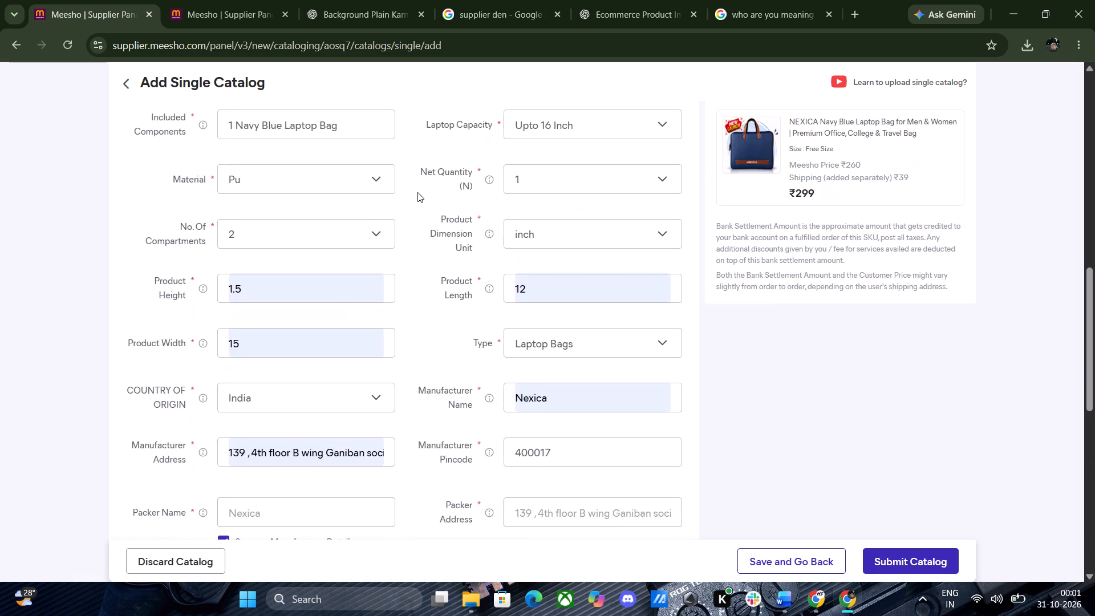
pyautogui.scroll(6, 417, 192)
pyautogui.scroll(-2, 395, 211)
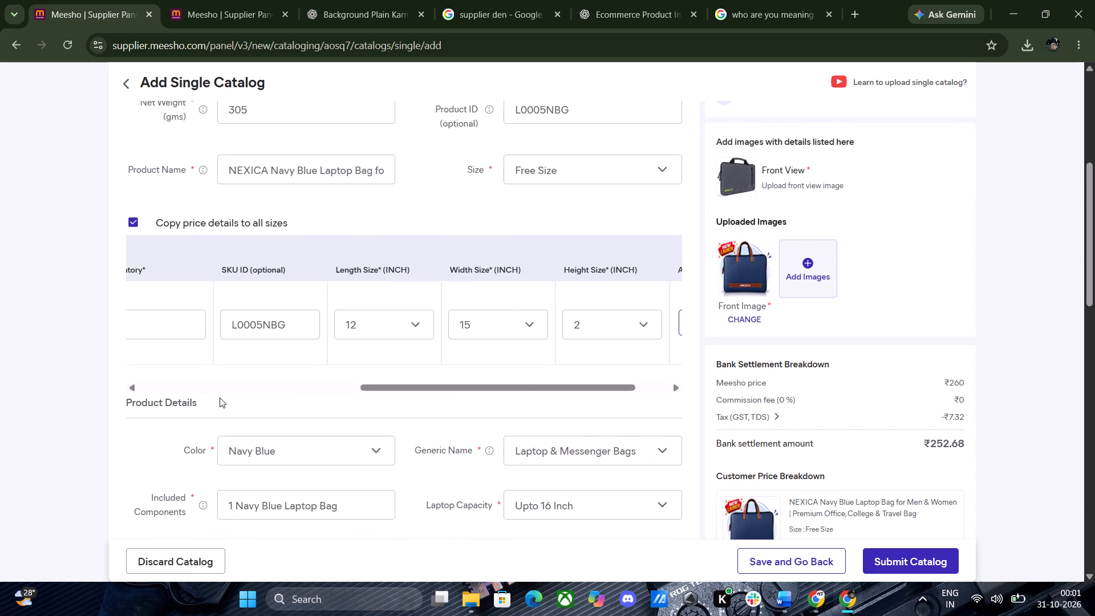
pyautogui.moveTo(336, 385); pyautogui.dragTo(208, 378)
pyautogui.click(351, 327)
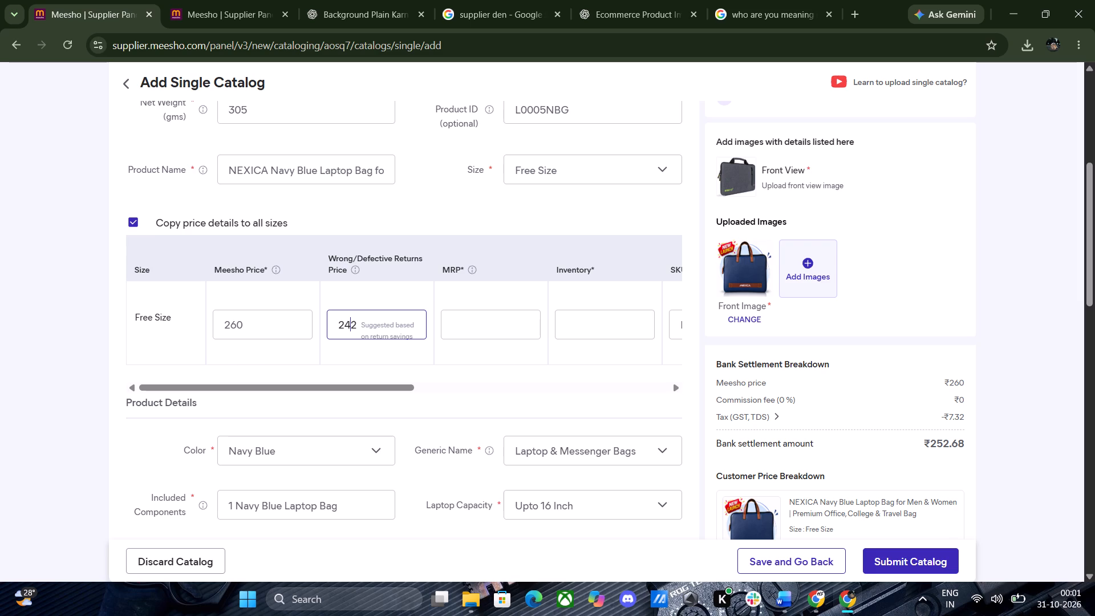
pyautogui.click(358, 326)
pyautogui.press('BackSpace')
pyautogui.press('5')
pyautogui.click(497, 318)
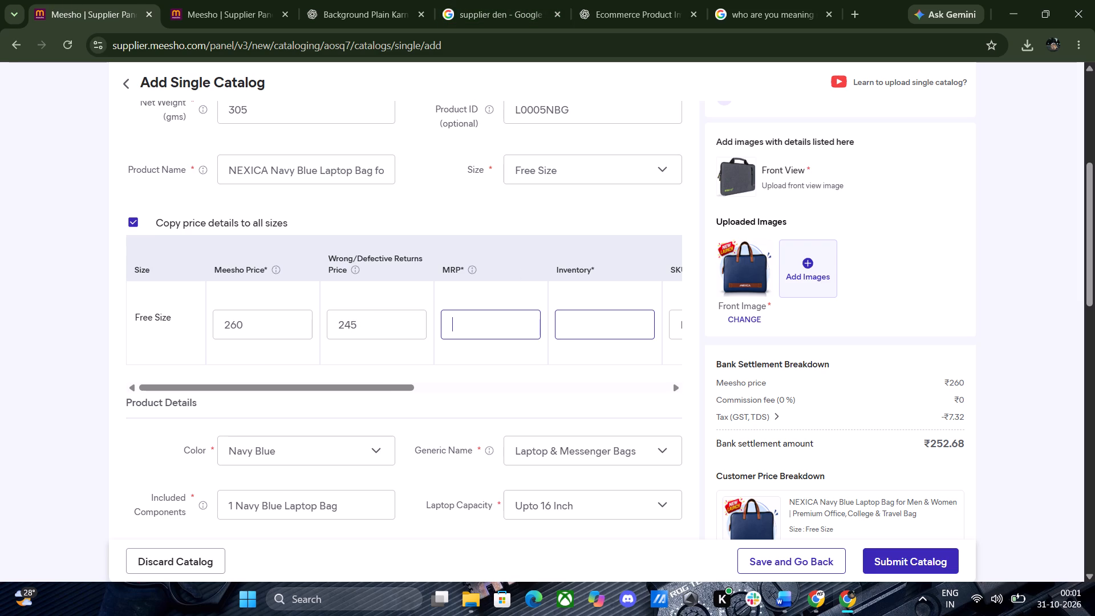
pyautogui.write('35')
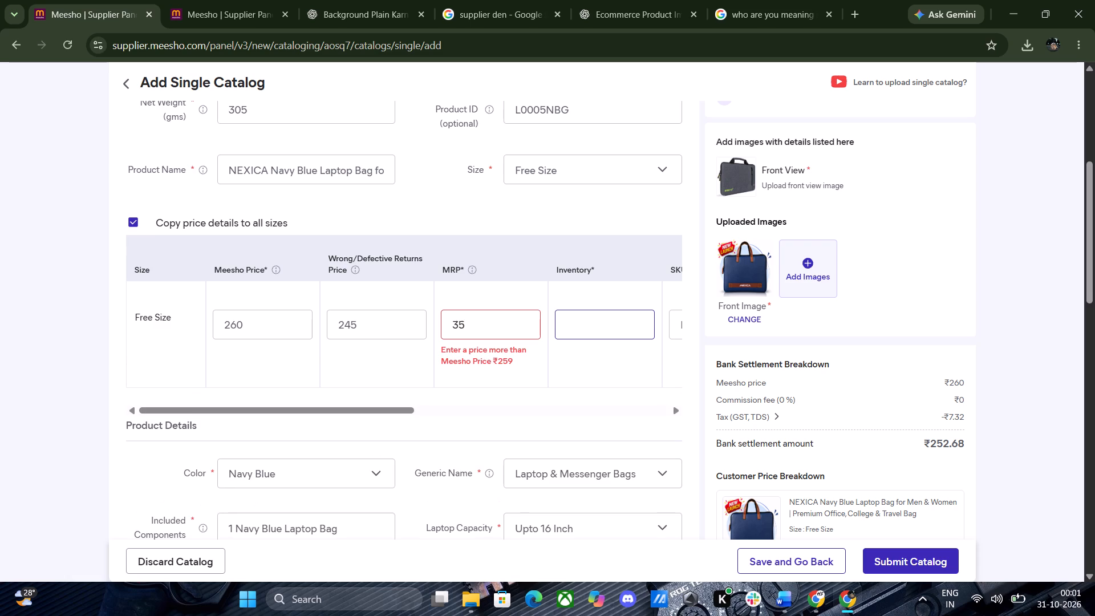
pyautogui.press('0')
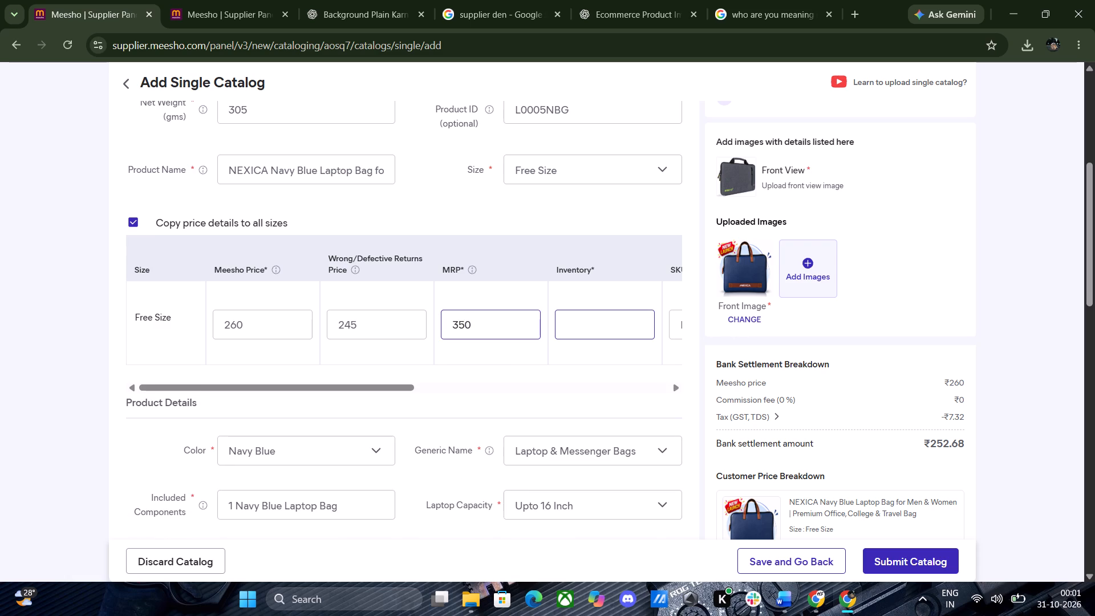
pyautogui.click(620, 314)
pyautogui.press('1')
pyautogui.write('00')
# Switch to the ChatGPT image chat and download the plain-background navy bag image with the centre stitching.
pyautogui.click(330, 8)
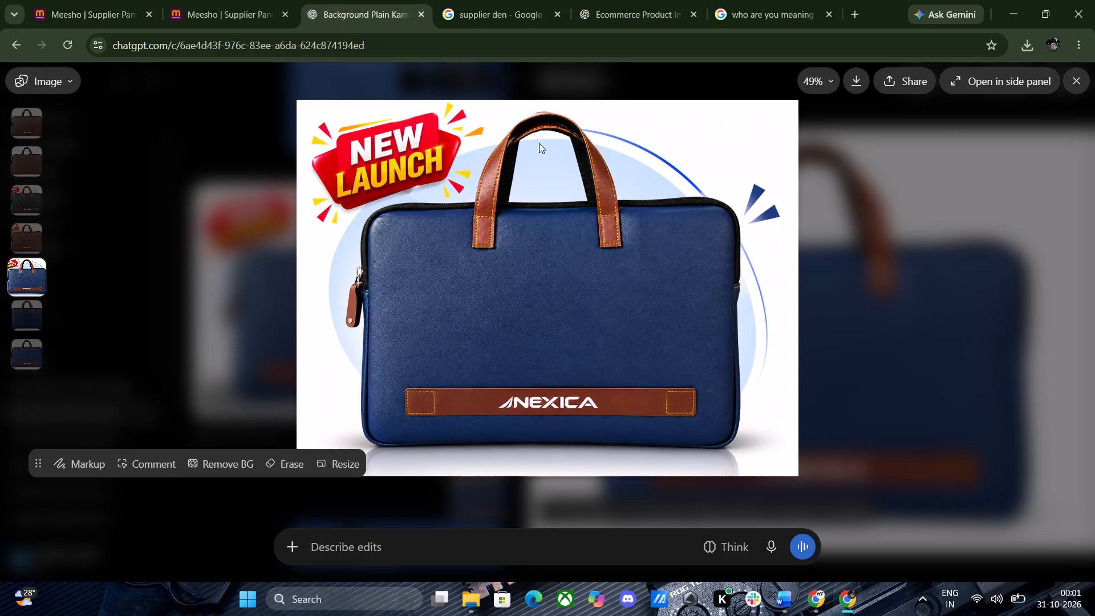
pyautogui.click(1078, 83)
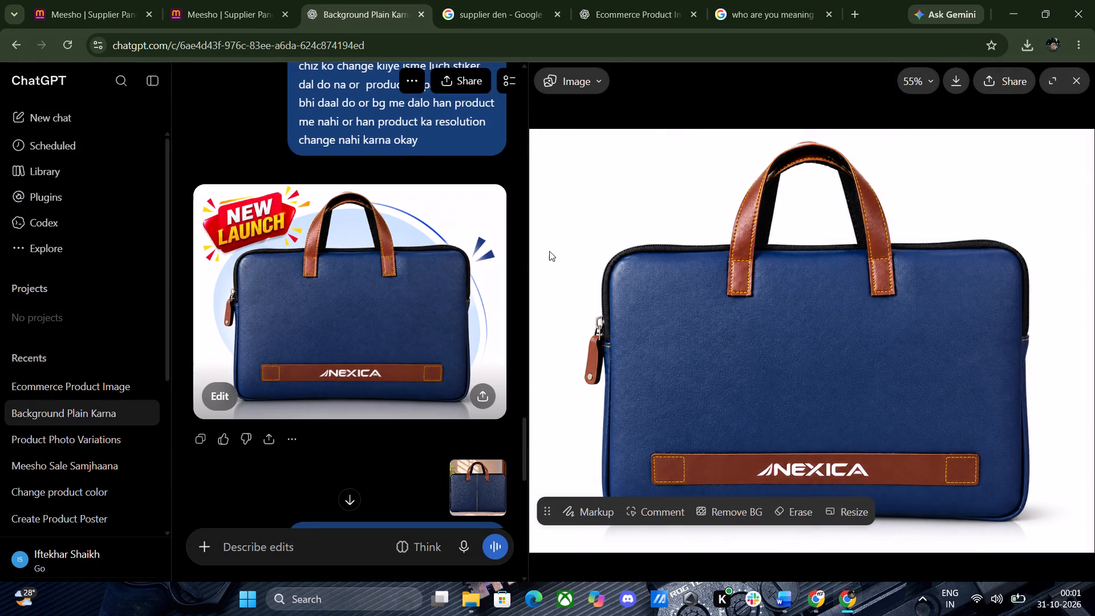
pyautogui.scroll(-4, 538, 251)
pyautogui.scroll(-4, 404, 295)
pyautogui.click(356, 302)
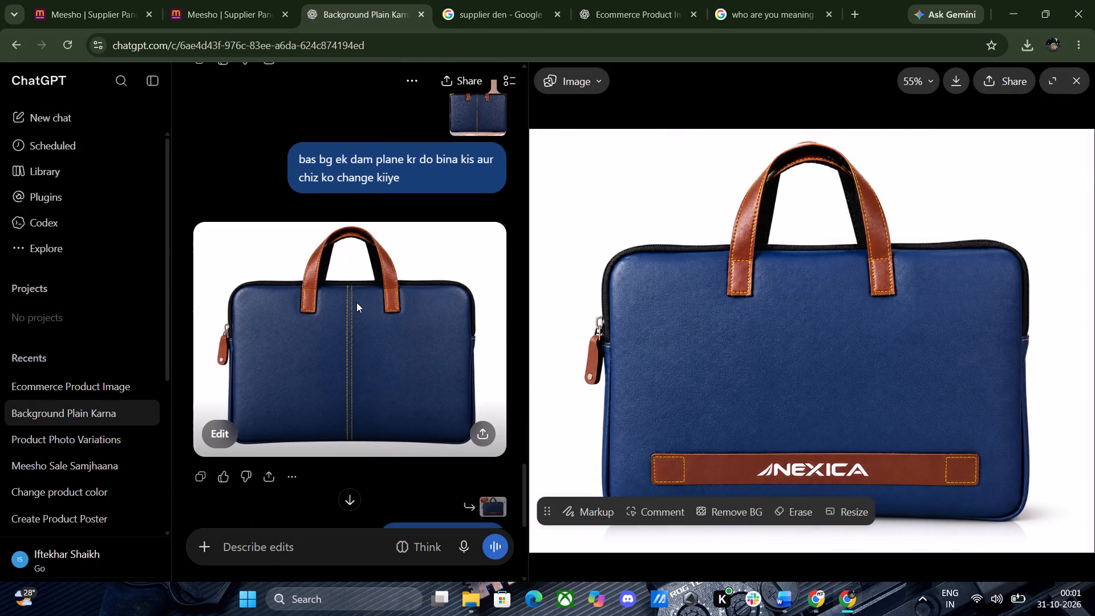
pyautogui.click(853, 78)
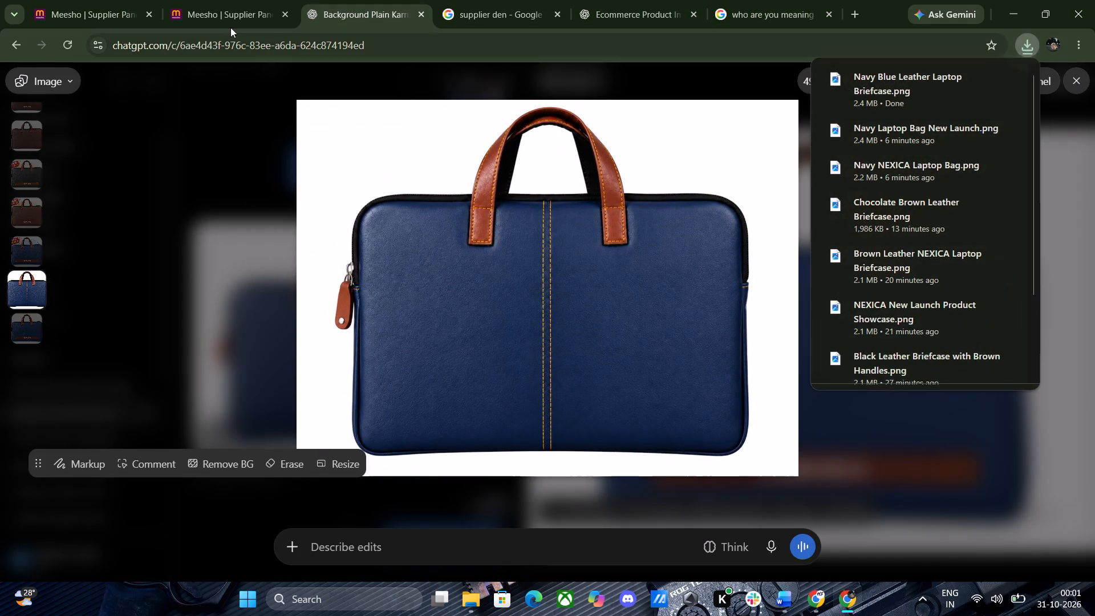
# Back in the Meesho catalog, upload the downloaded Navy Blue Leather Laptop Briefcase picture as the second product image.
pyautogui.click(90, 0)
pyautogui.click(814, 260)
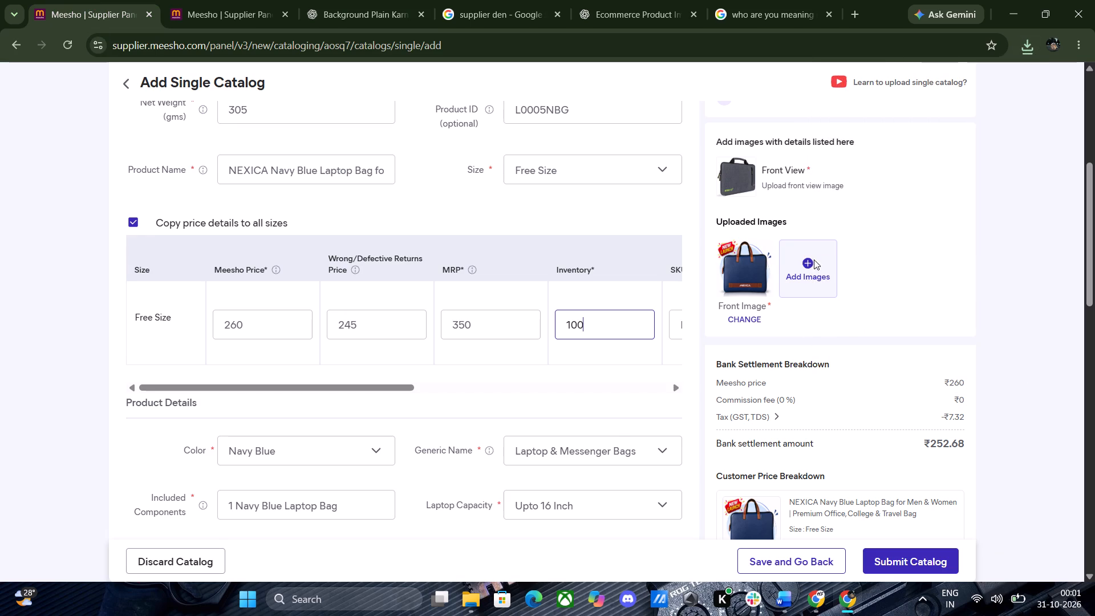
pyautogui.doubleClick(226, 200)
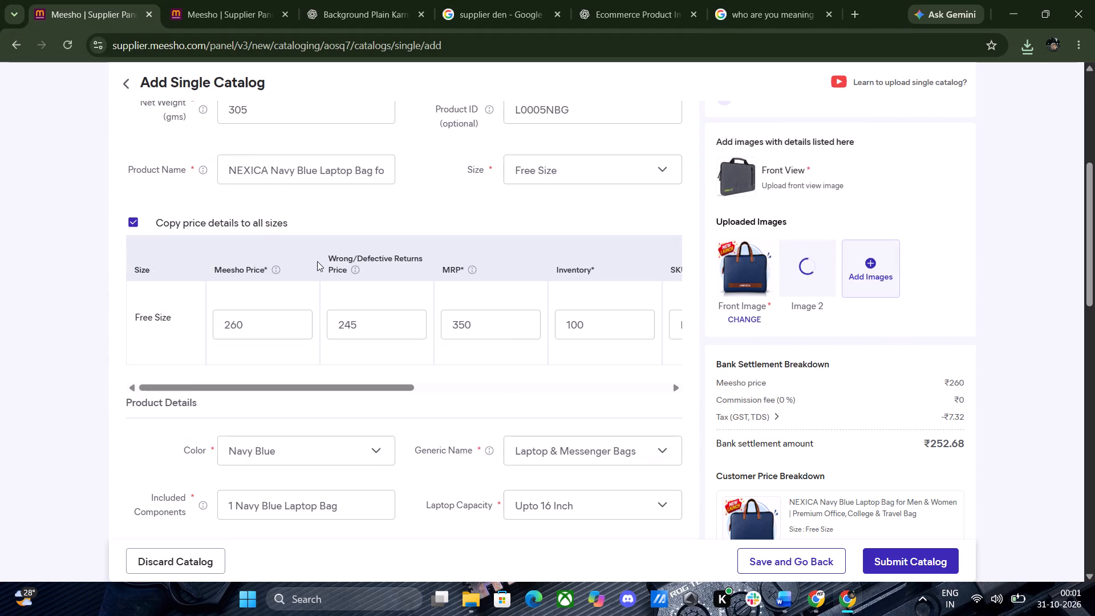
# Upload "Navy Leather Bag_ Top and Side Views" from the Aaamessho folder as the third product image.
pyautogui.click(881, 271)
pyautogui.scroll(-2, 102, 254)
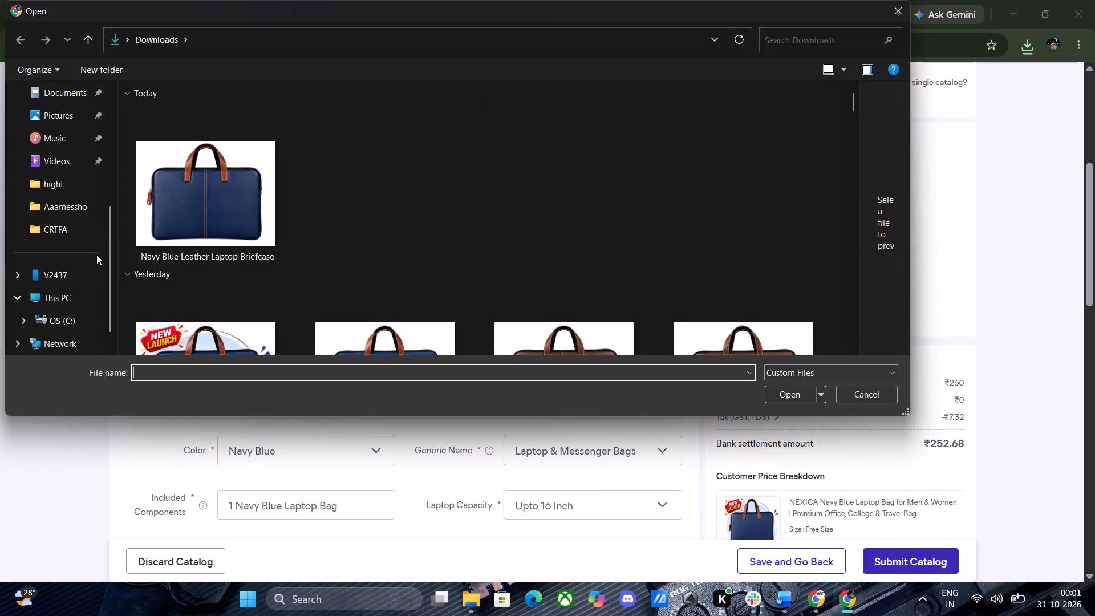
pyautogui.scroll(-1, 70, 257)
pyautogui.click(60, 188)
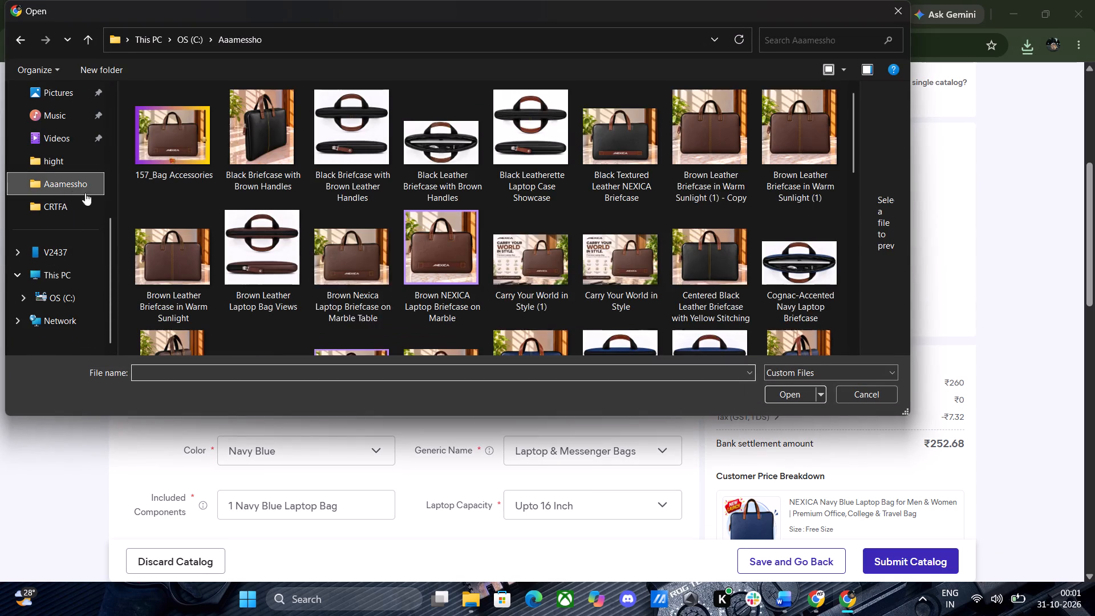
pyautogui.scroll(-1, 526, 160)
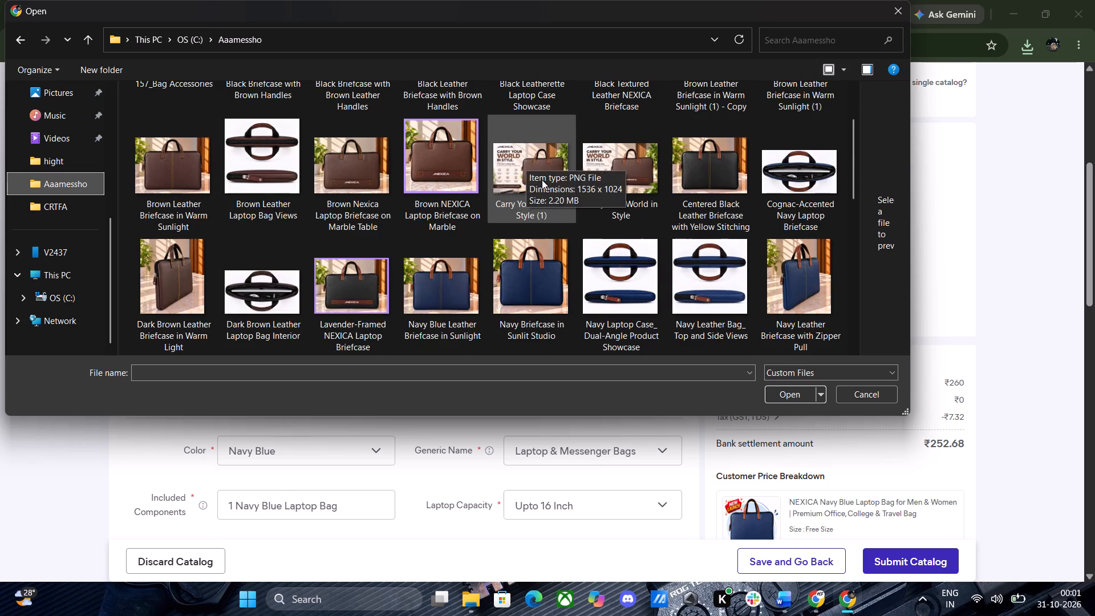
pyautogui.scroll(-1, 542, 180)
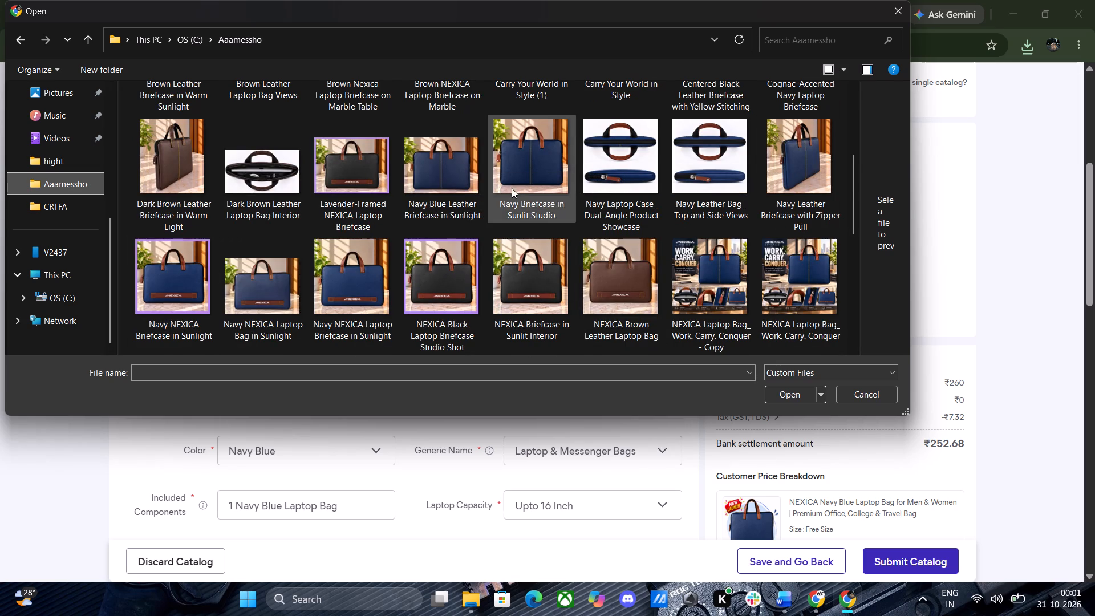
pyautogui.scroll(-1, 512, 188)
pyautogui.scroll(1, 602, 149)
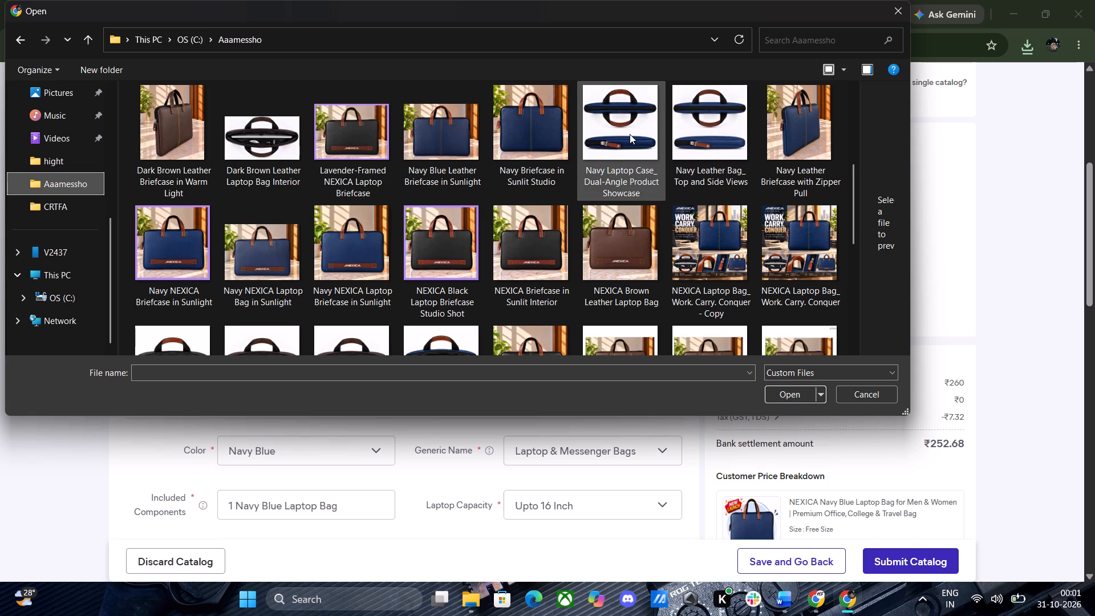
pyautogui.click(686, 139)
pyautogui.scroll(-3, 686, 139)
pyautogui.scroll(1, 686, 139)
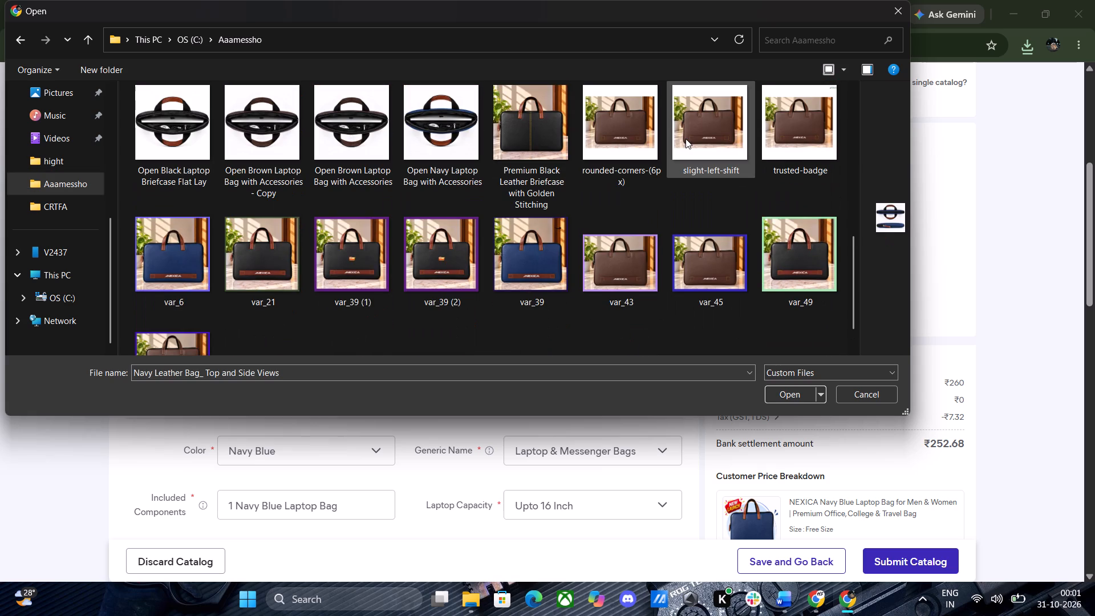
pyautogui.scroll(1, 686, 139)
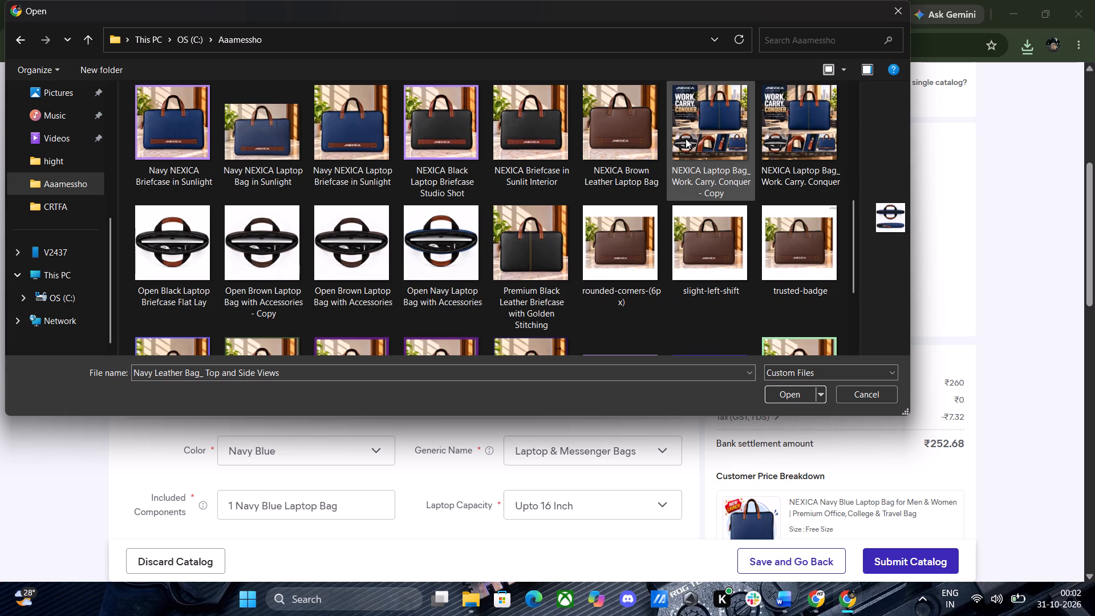
pyautogui.scroll(2, 693, 144)
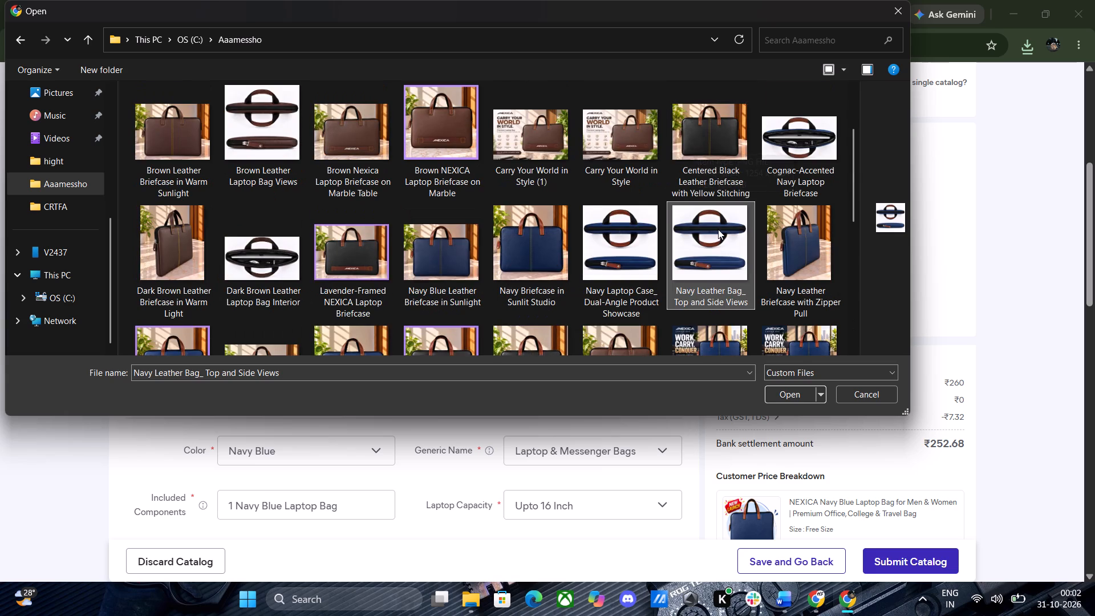
pyautogui.click(718, 229)
pyautogui.click(718, 229)
# Upload "Cognac-Accented Navy Laptop Briefcase" from the Aaamessho folder as the fourth product image.
pyautogui.click(916, 265)
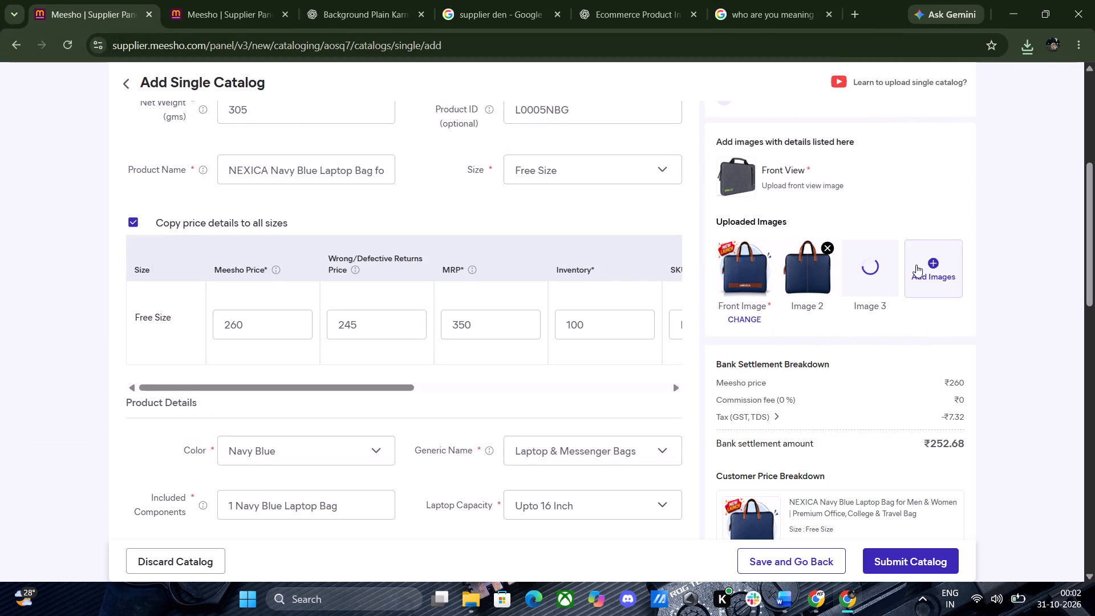
pyautogui.scroll(3, 545, 272)
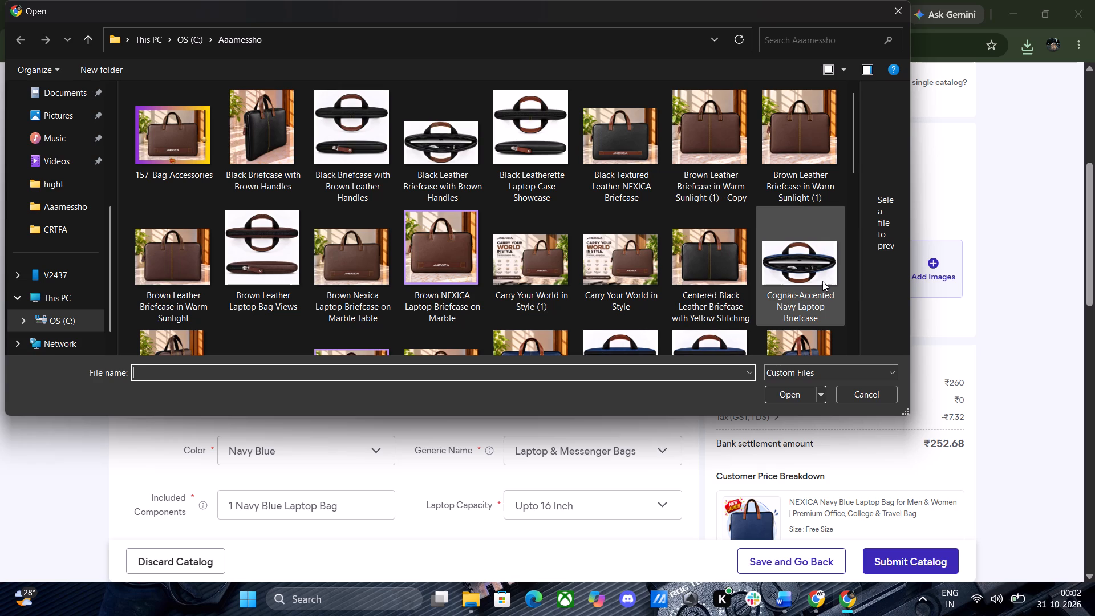
pyautogui.click(800, 268)
pyautogui.click(799, 266)
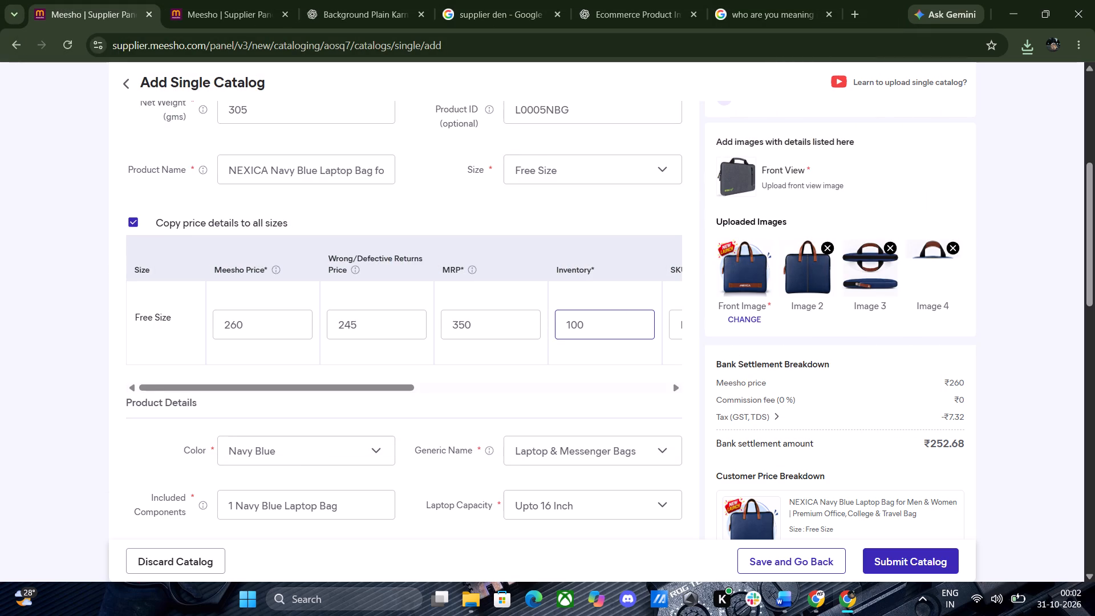
pyautogui.scroll(-2, 477, 440)
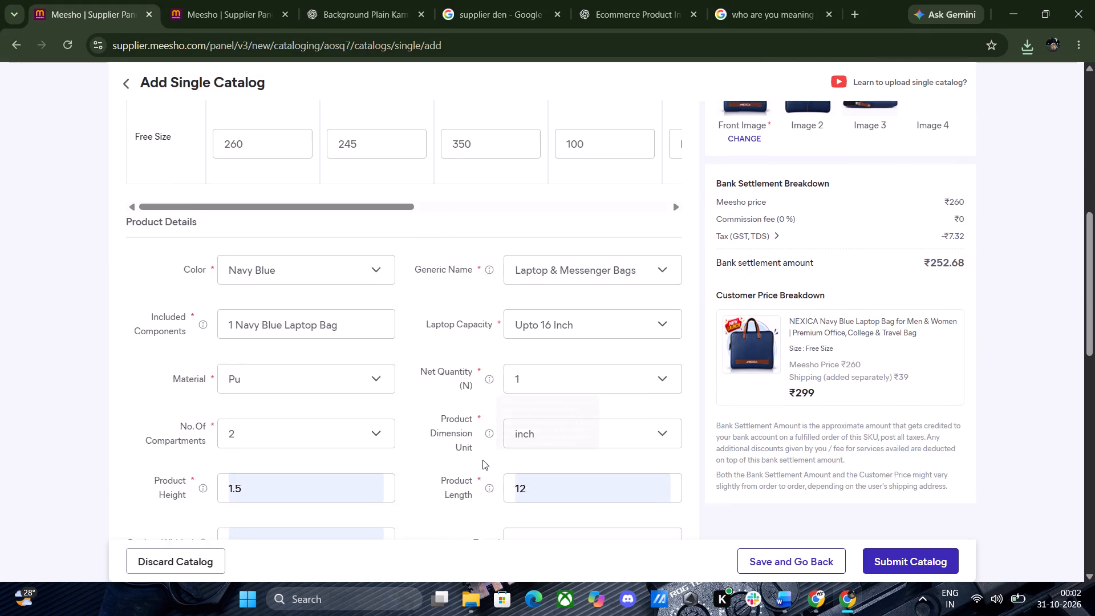
pyautogui.scroll(-6, 482, 460)
pyautogui.scroll(-4, 524, 522)
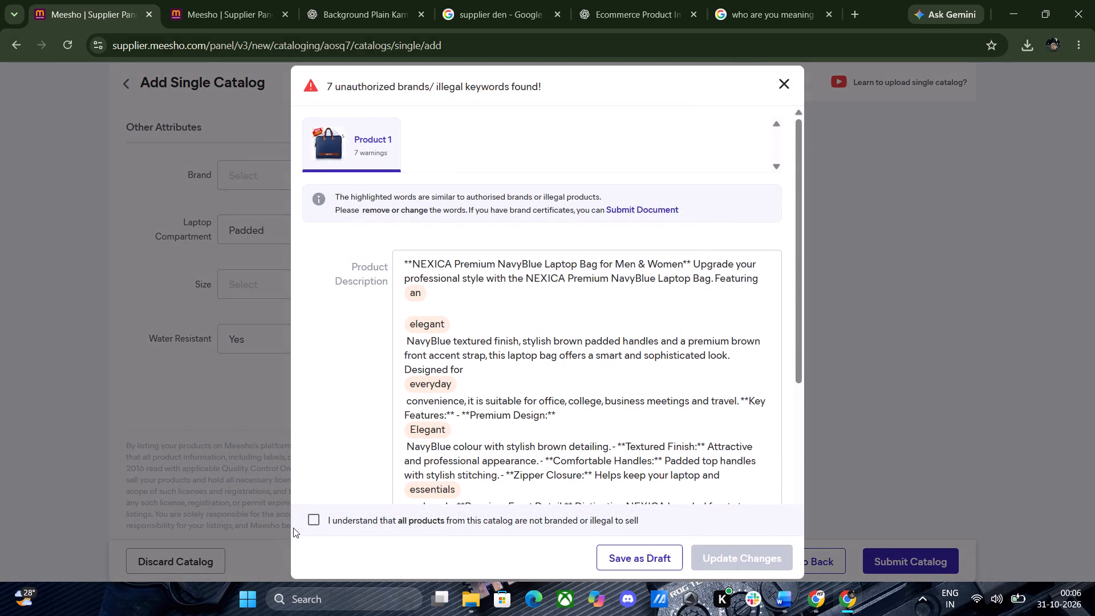
pyautogui.click(308, 516)
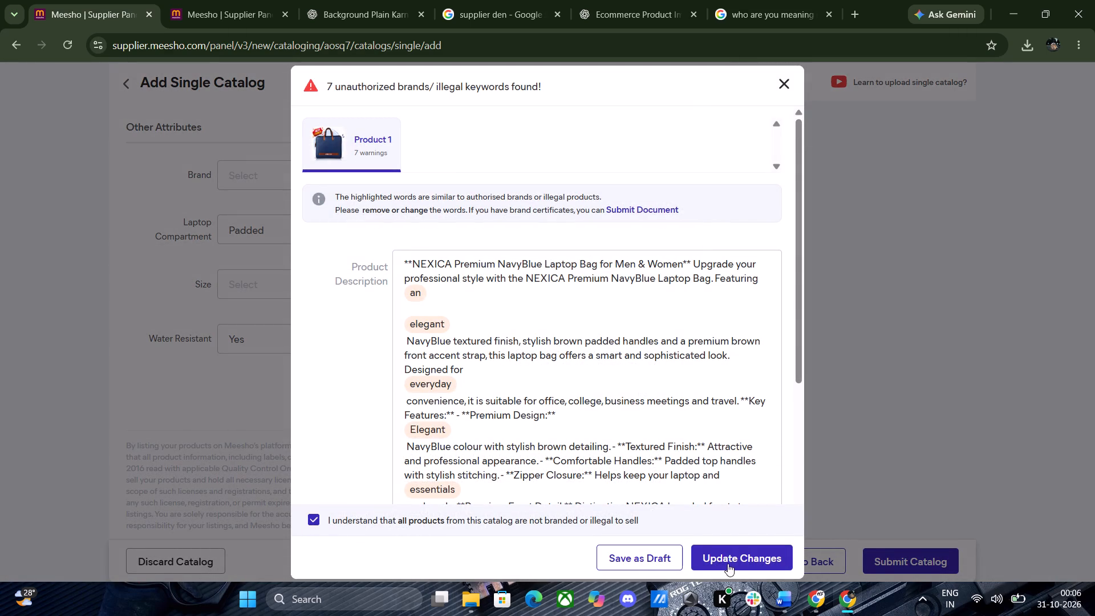
pyautogui.click(729, 564)
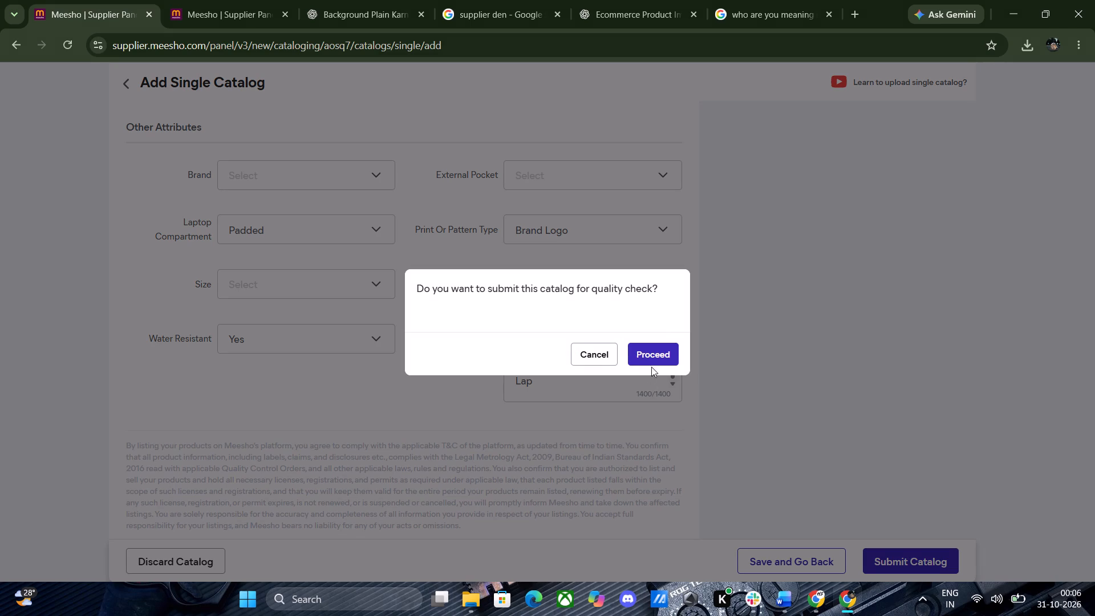
pyautogui.click(655, 351)
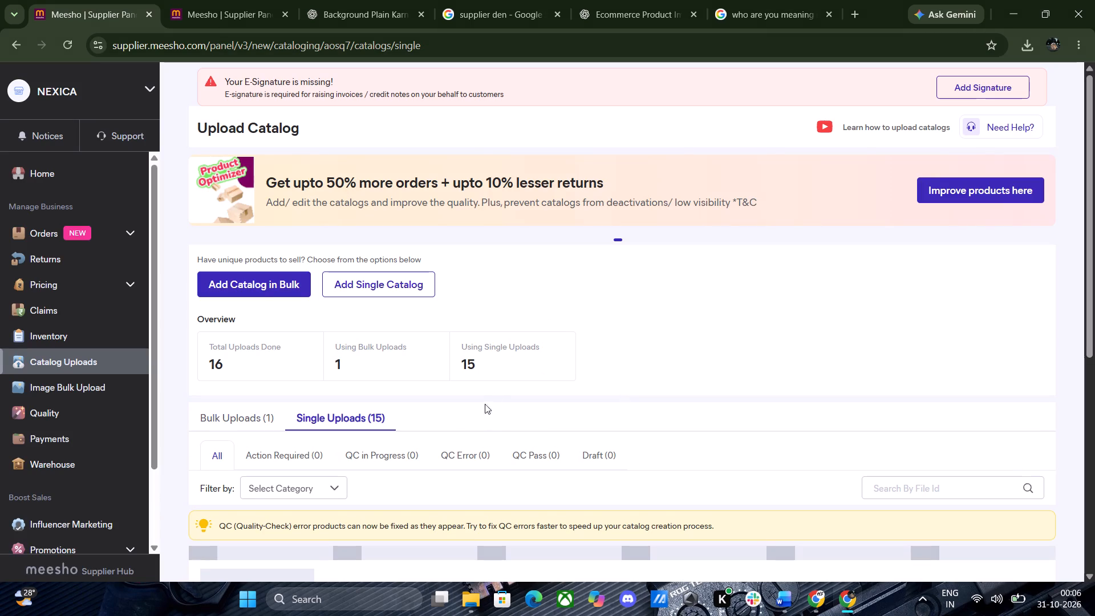
pyautogui.scroll(-3, 463, 414)
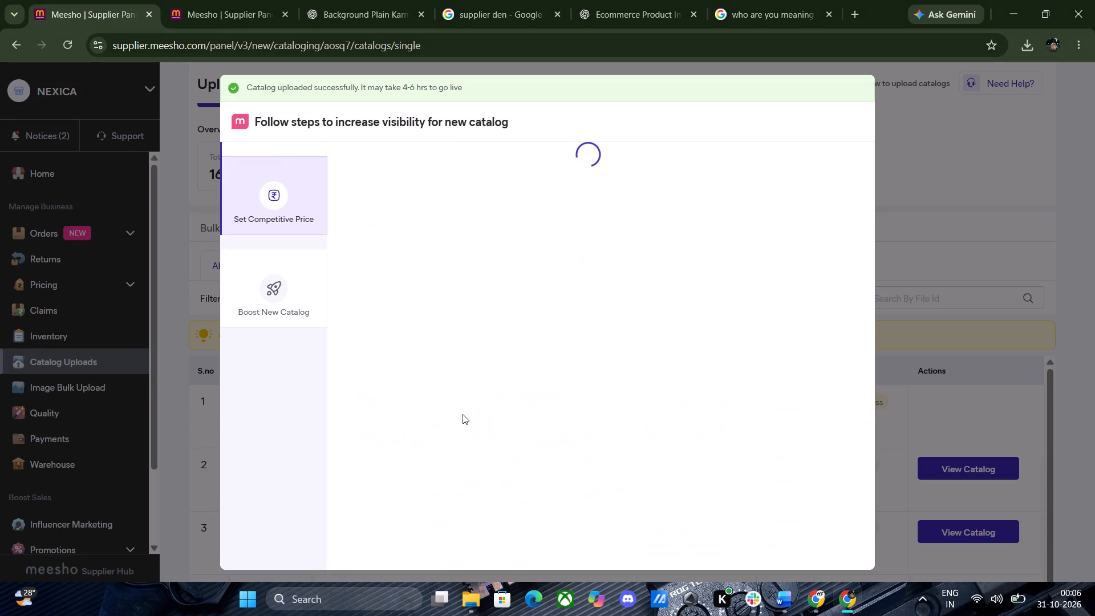